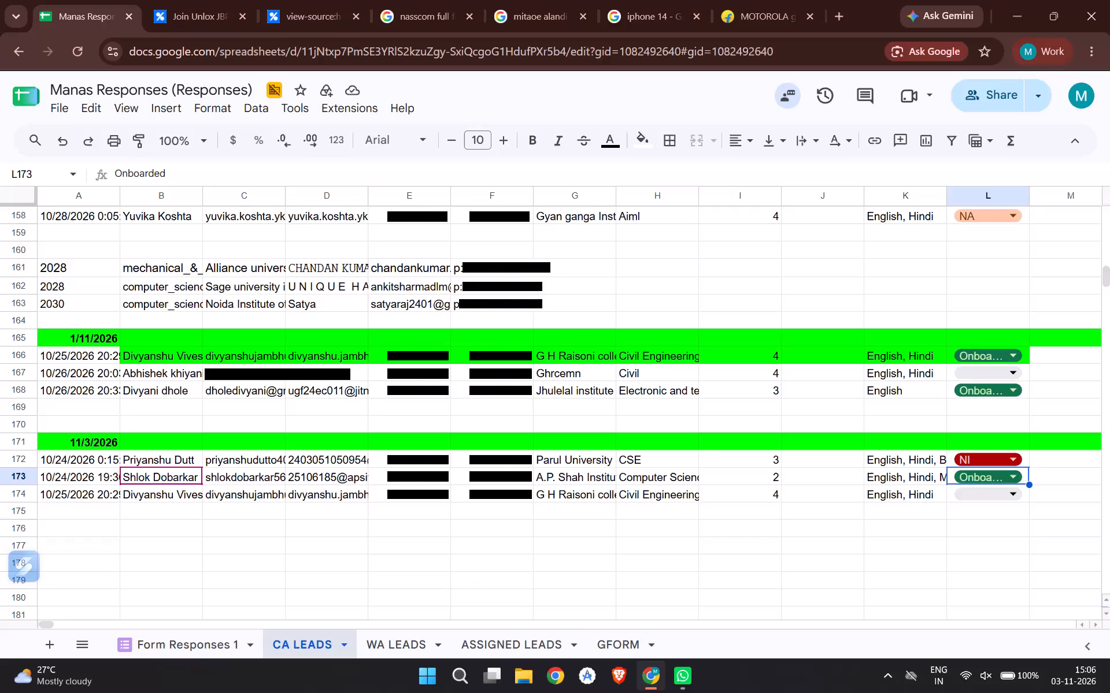
# Examine the leads listed under 1-11-2026 in the ASSIGNED LEADS sheet, including their call-status remarks across the columns.
pyautogui.click(508, 640)
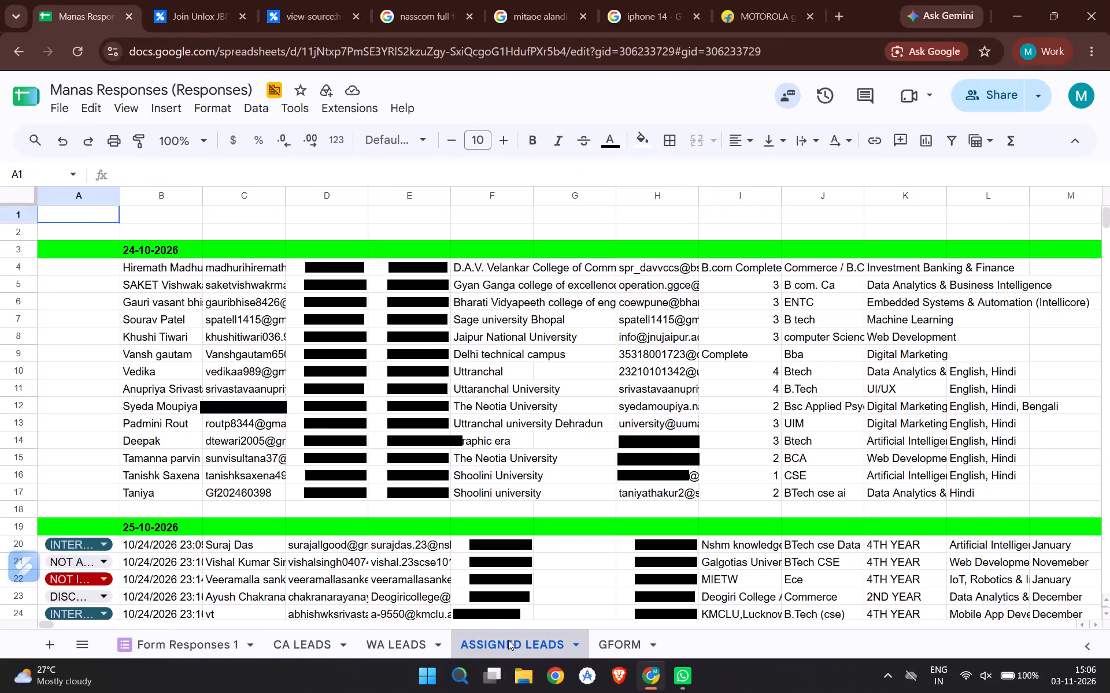
pyautogui.scroll(-8, 561, 479)
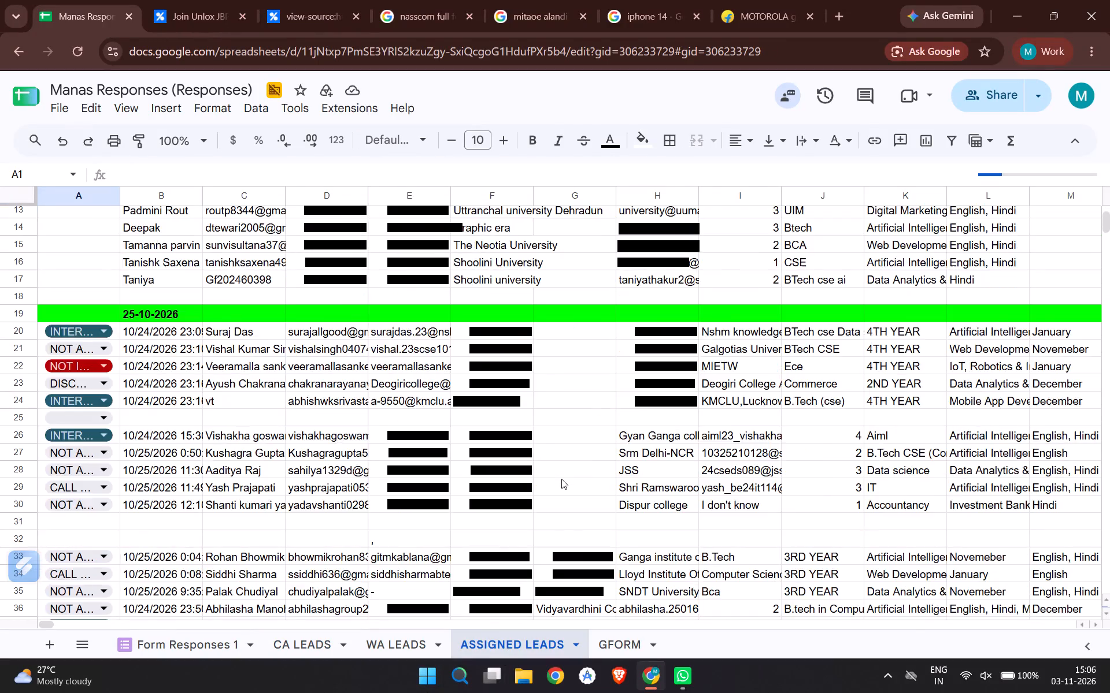
pyautogui.scroll(-17, 561, 479)
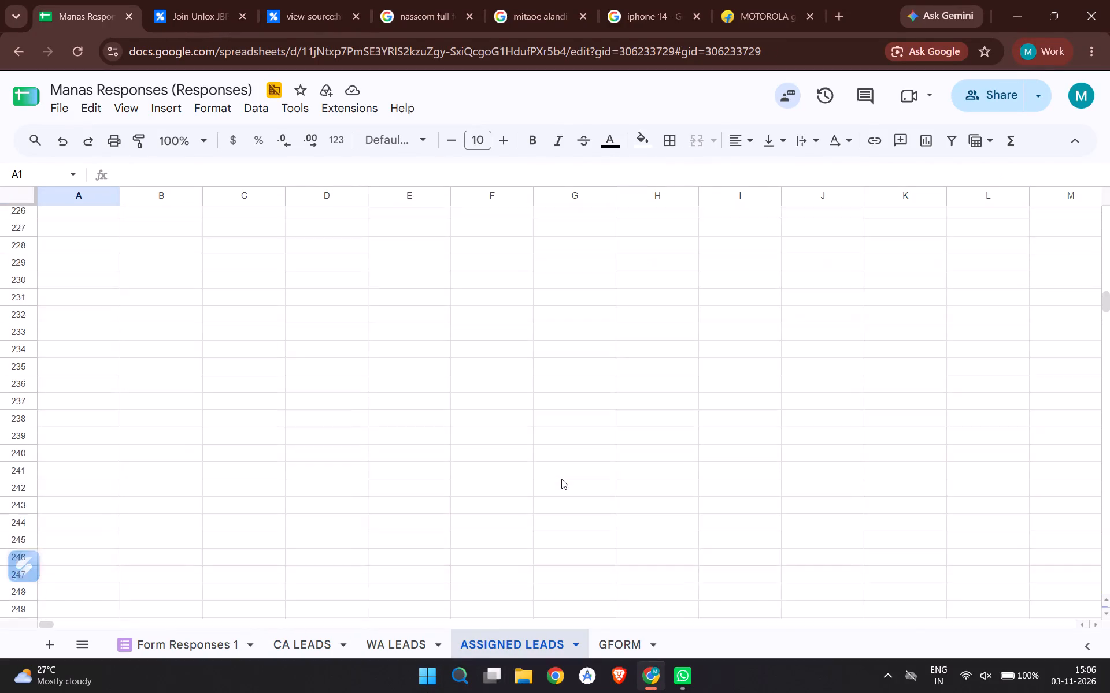
pyautogui.scroll(7, 561, 479)
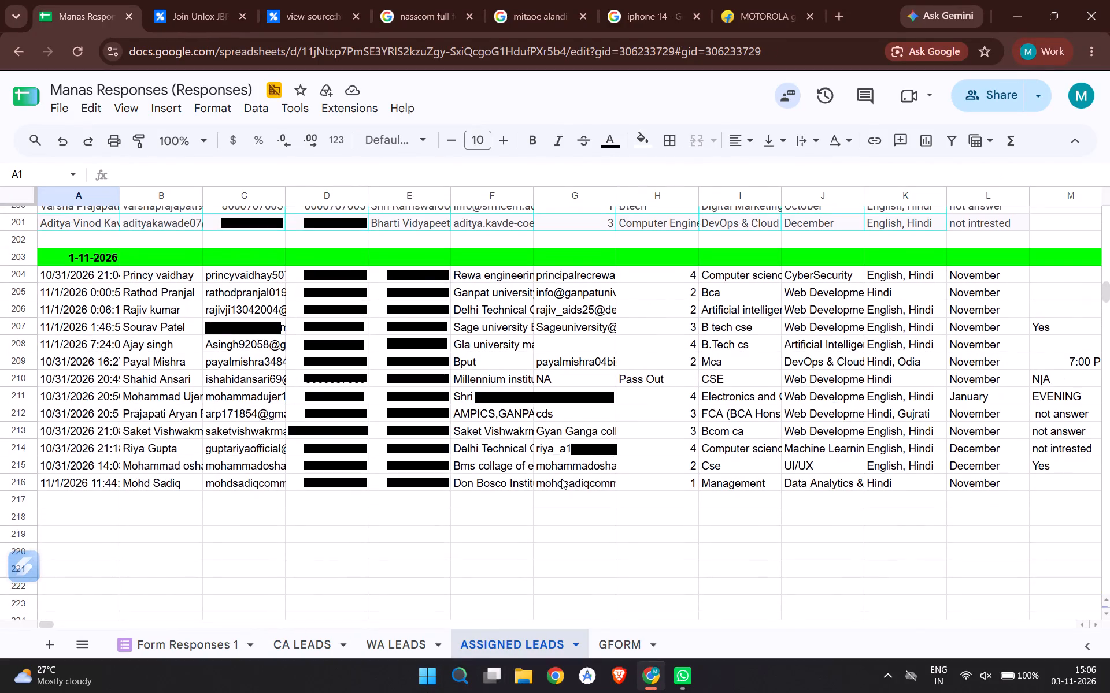
pyautogui.scroll(1, 561, 479)
pyautogui.hscroll(-3, 561, 479)
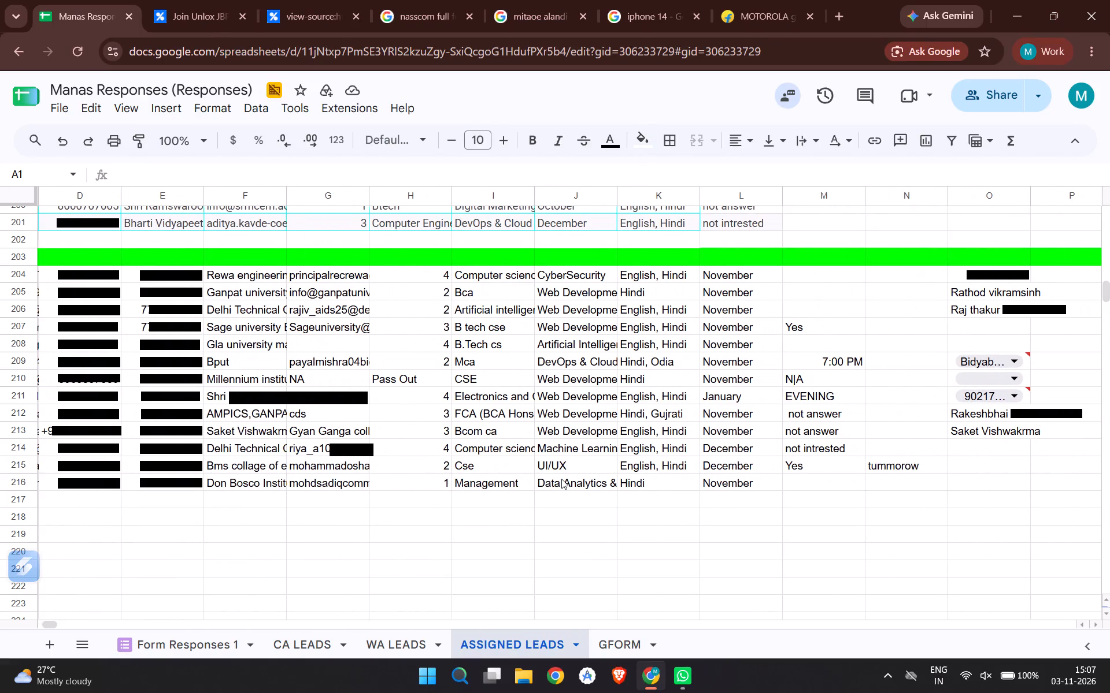
pyautogui.hscroll(1, 561, 479)
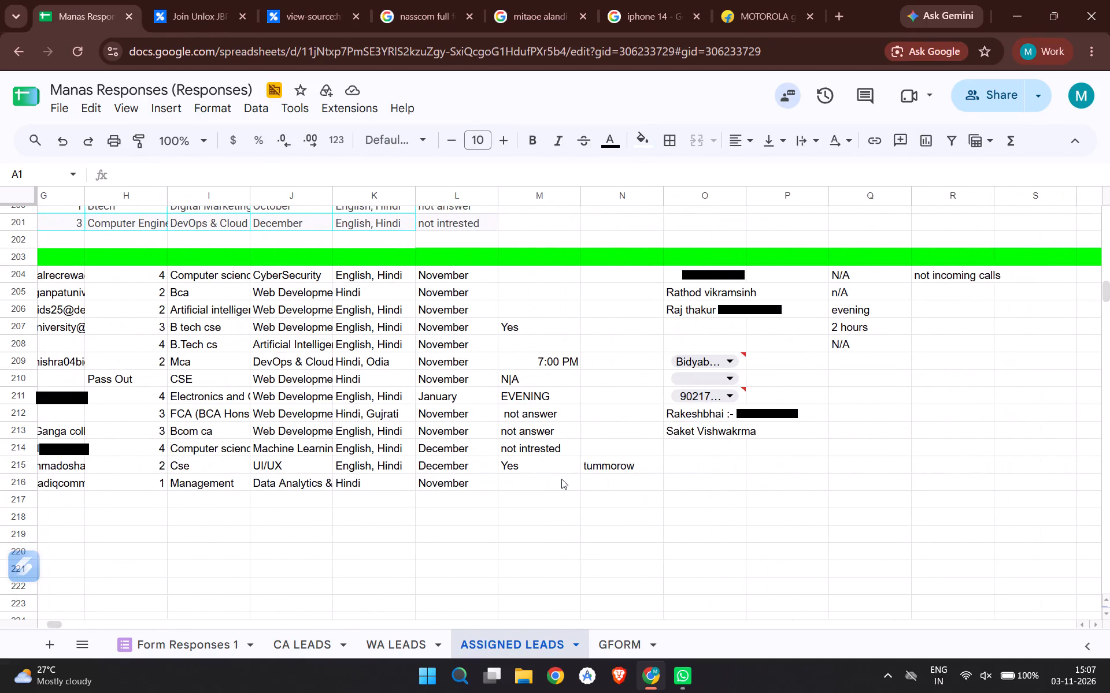
pyautogui.hscroll(1, 561, 479)
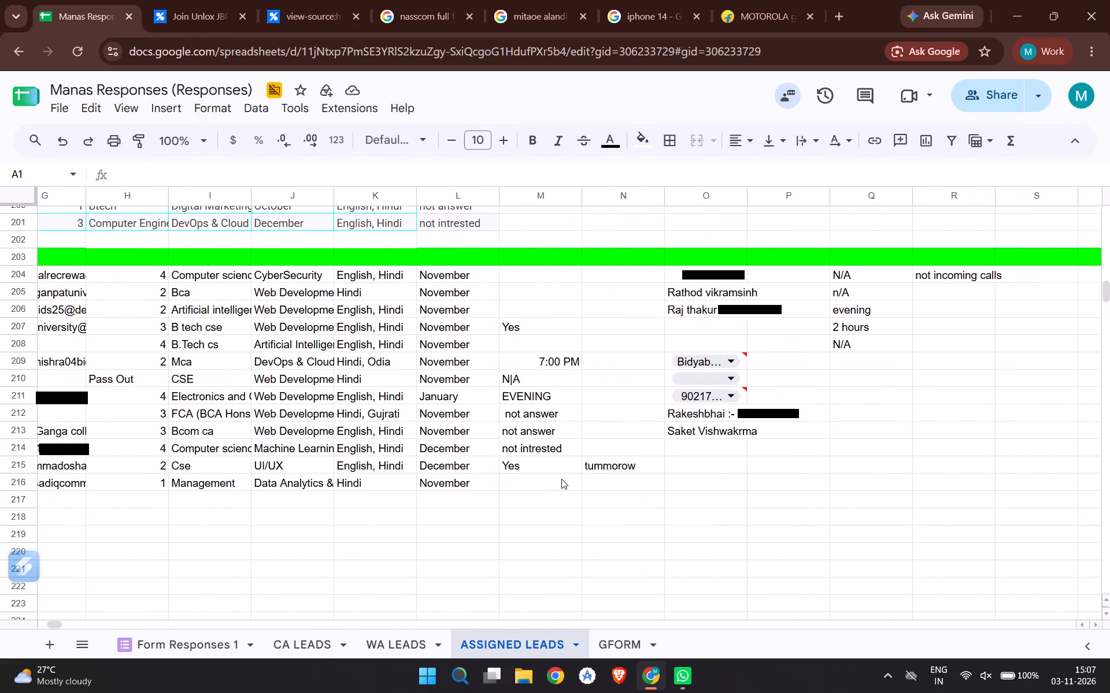
pyautogui.hscroll(3, 561, 479)
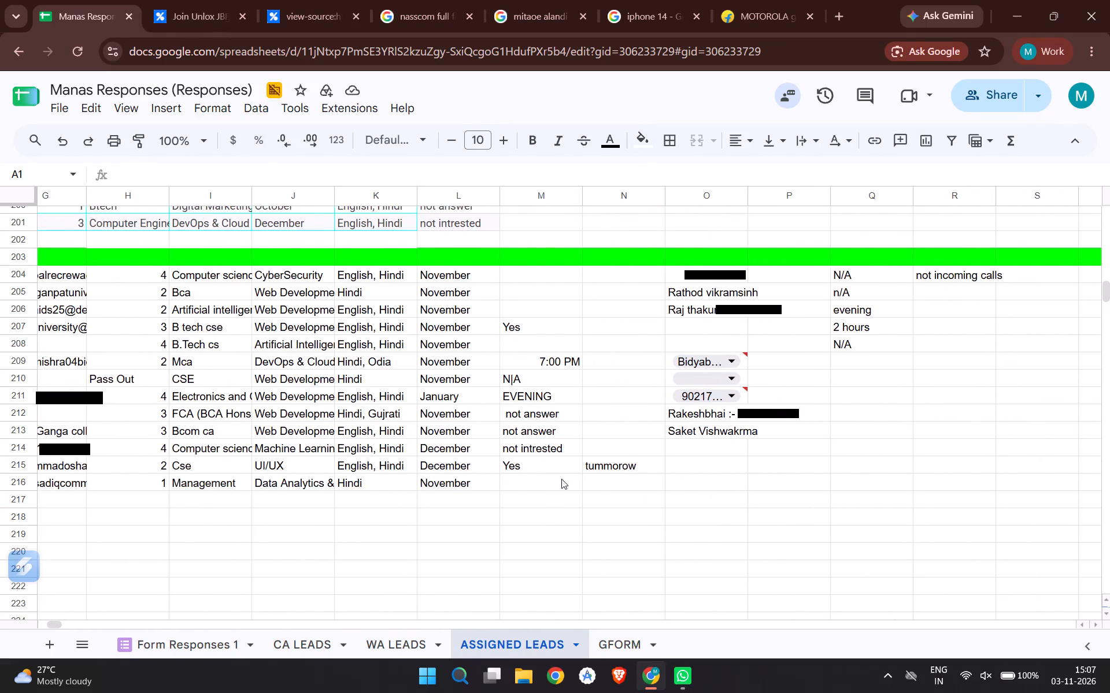
pyautogui.hscroll(1, 561, 479)
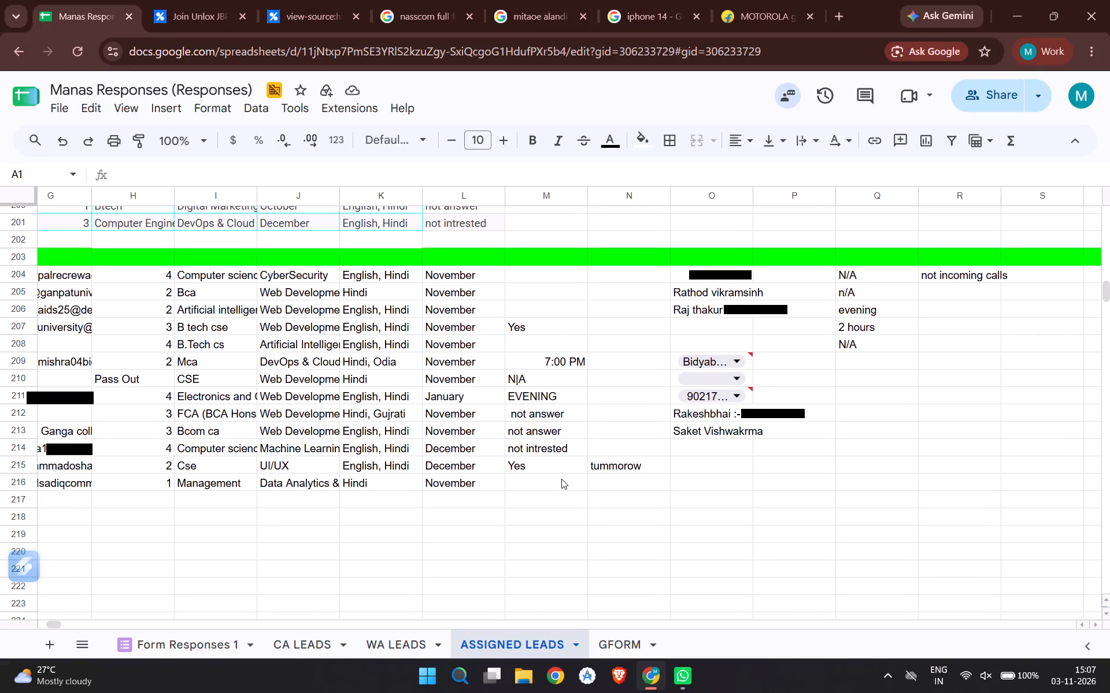
pyautogui.hscroll(1, 561, 479)
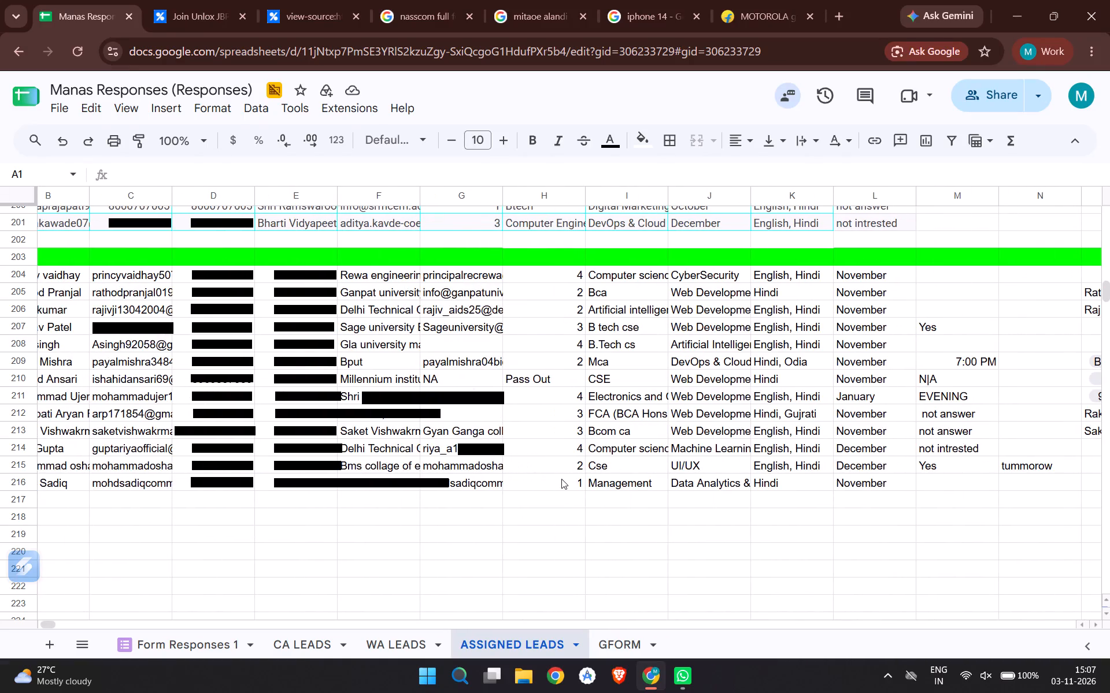
pyautogui.hscroll(6, 561, 479)
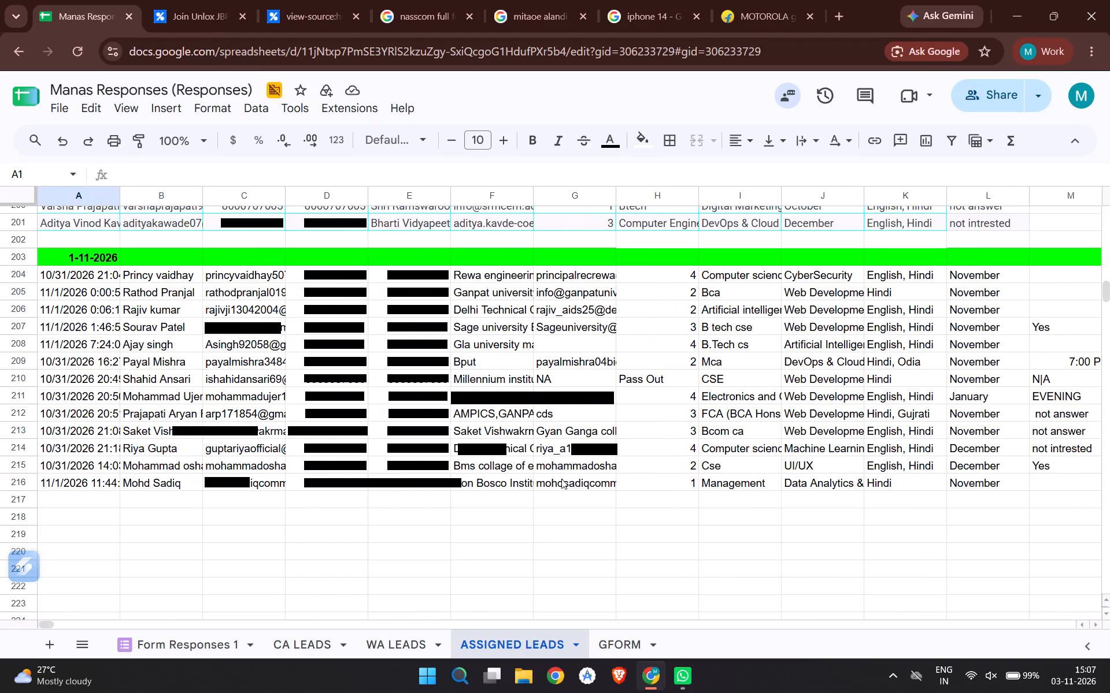
# Fill the whole of row 214, the lead marked "not intrested", with red.
pyautogui.click(11, 446)
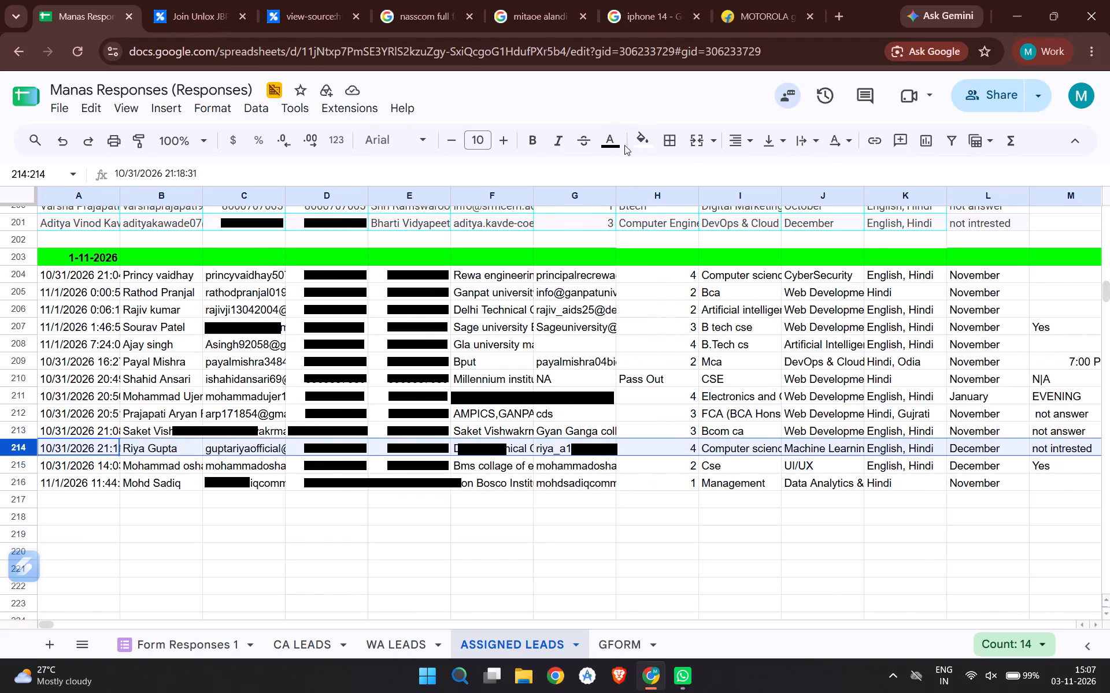
pyautogui.click(640, 140)
pyautogui.click(667, 214)
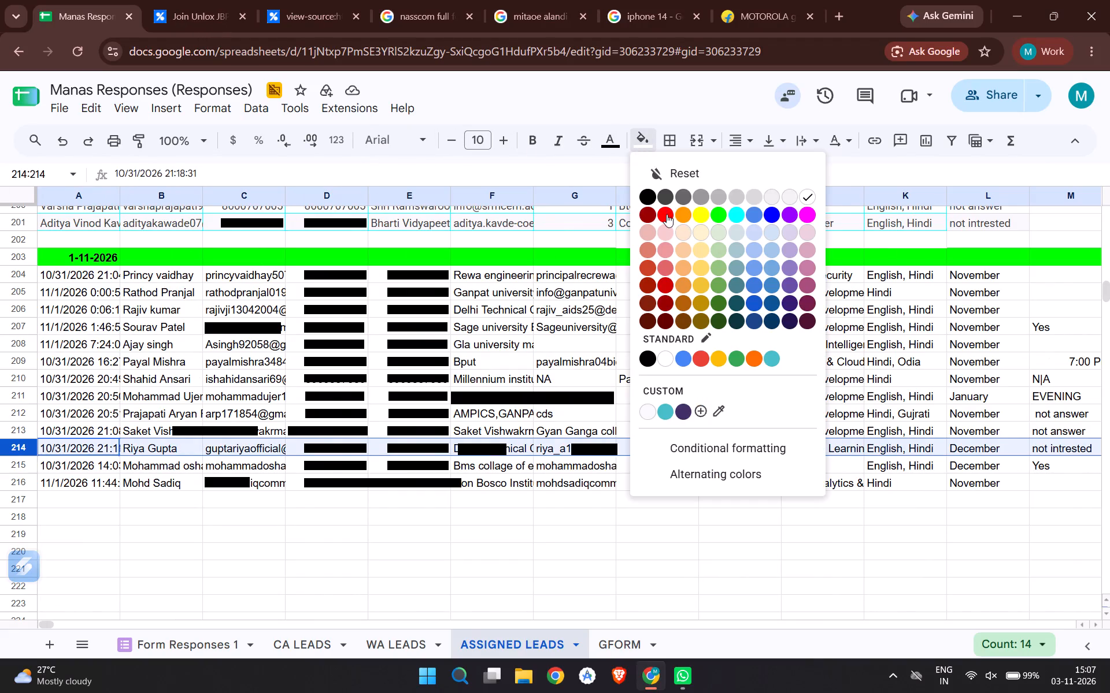
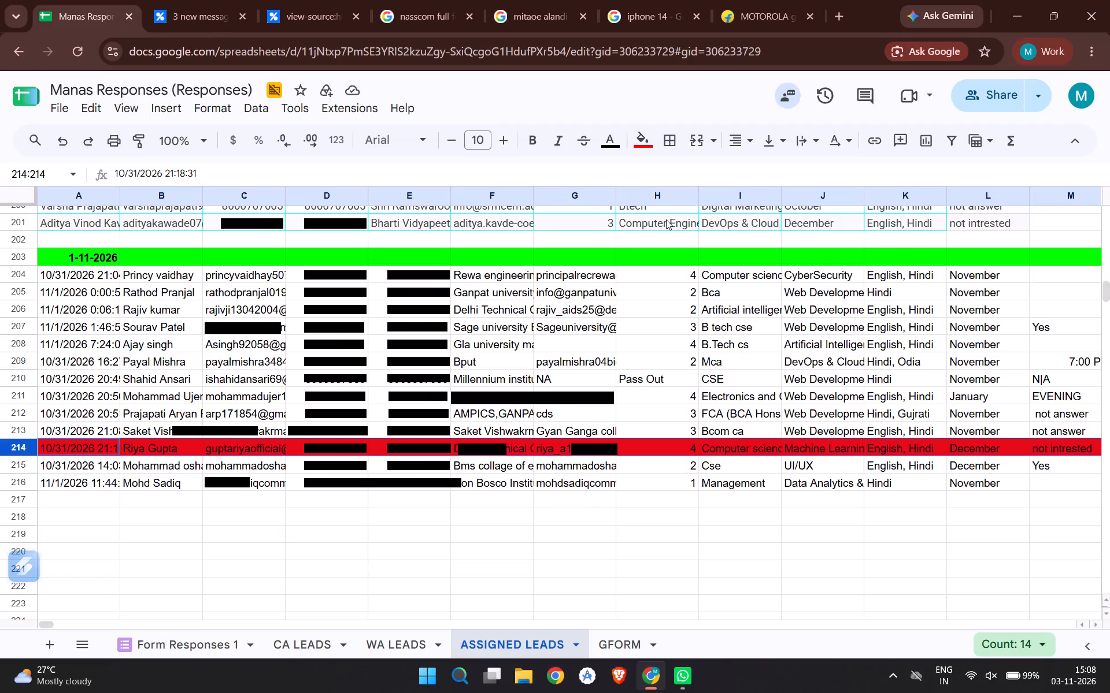
# Review the 1-11-2026 leads across their columns, checking the status and remark entries beside the red-filled row.
pyautogui.click(666, 219)
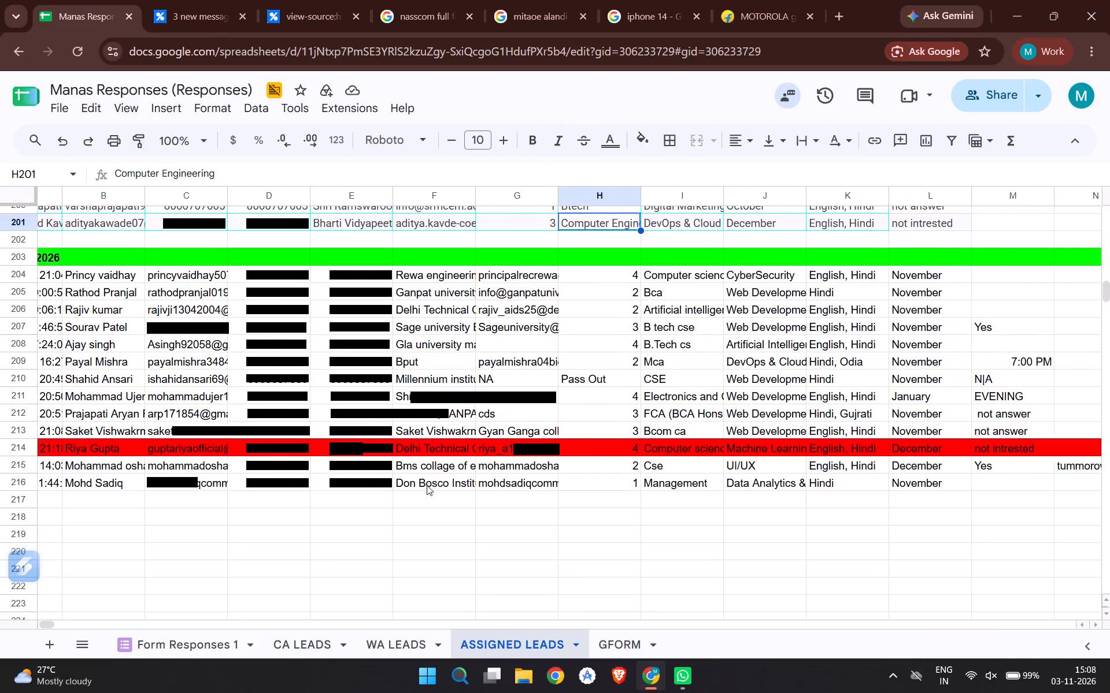
pyautogui.hscroll(-2, 427, 485)
pyautogui.hscroll(1, 271, 477)
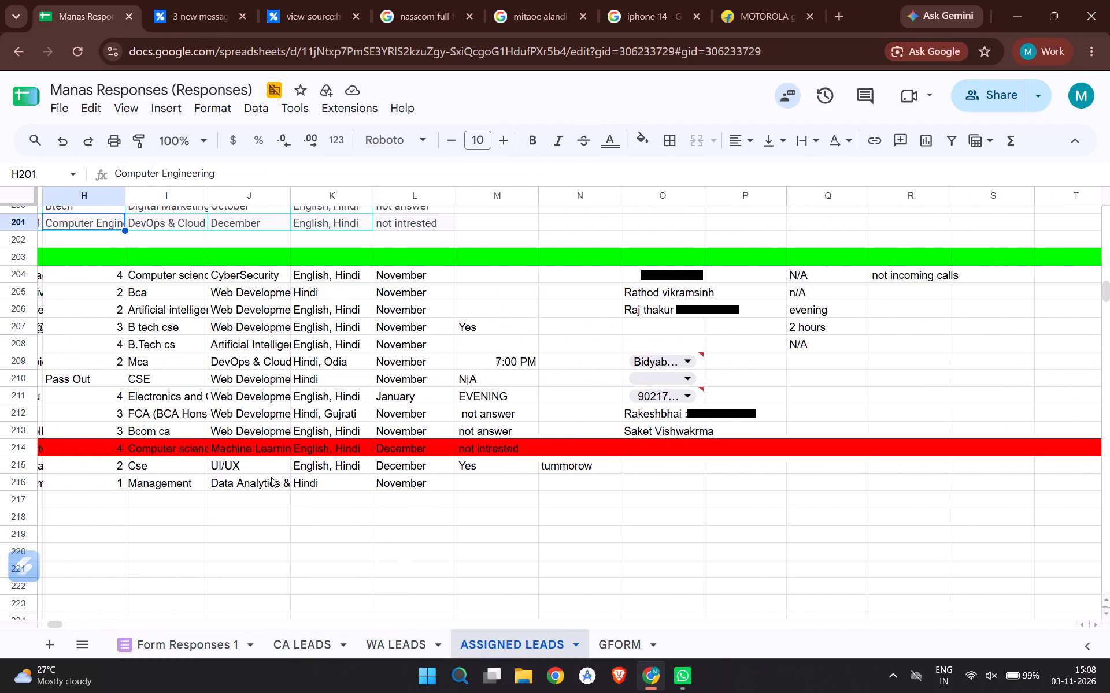
pyautogui.hscroll(2, 271, 477)
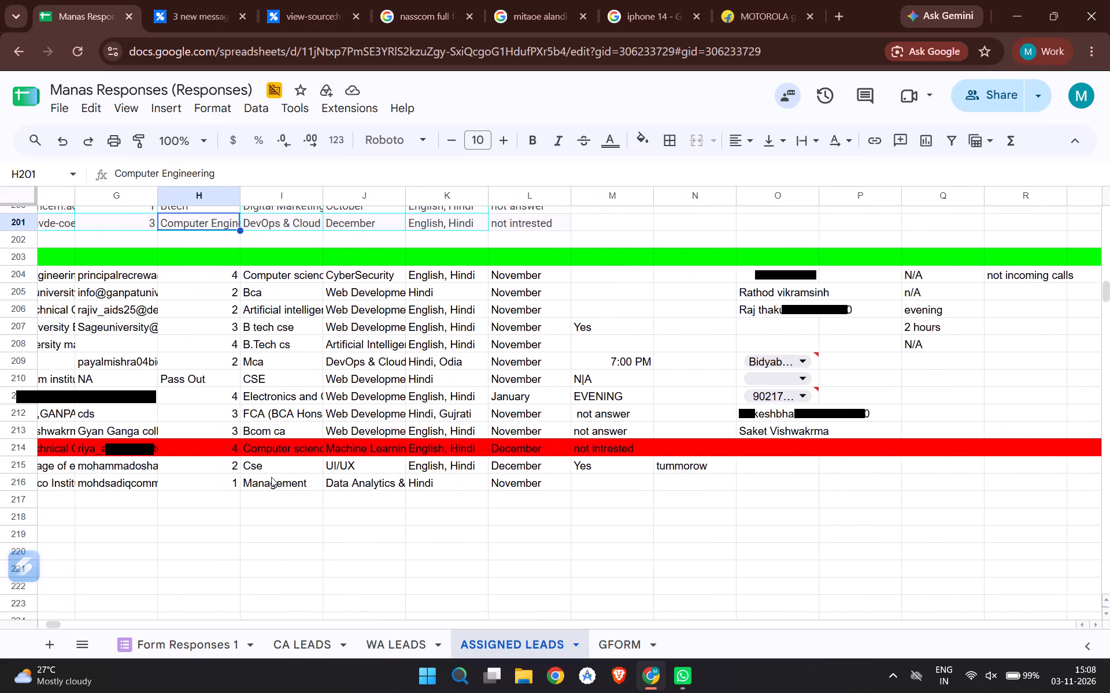
pyautogui.hscroll(1, 271, 477)
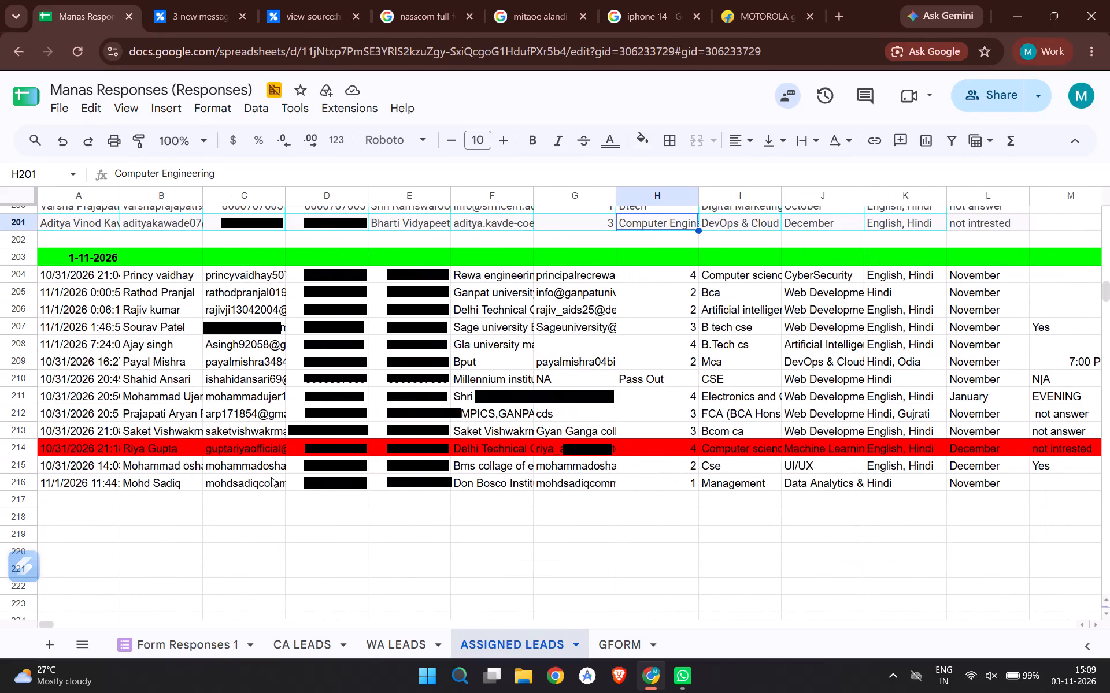
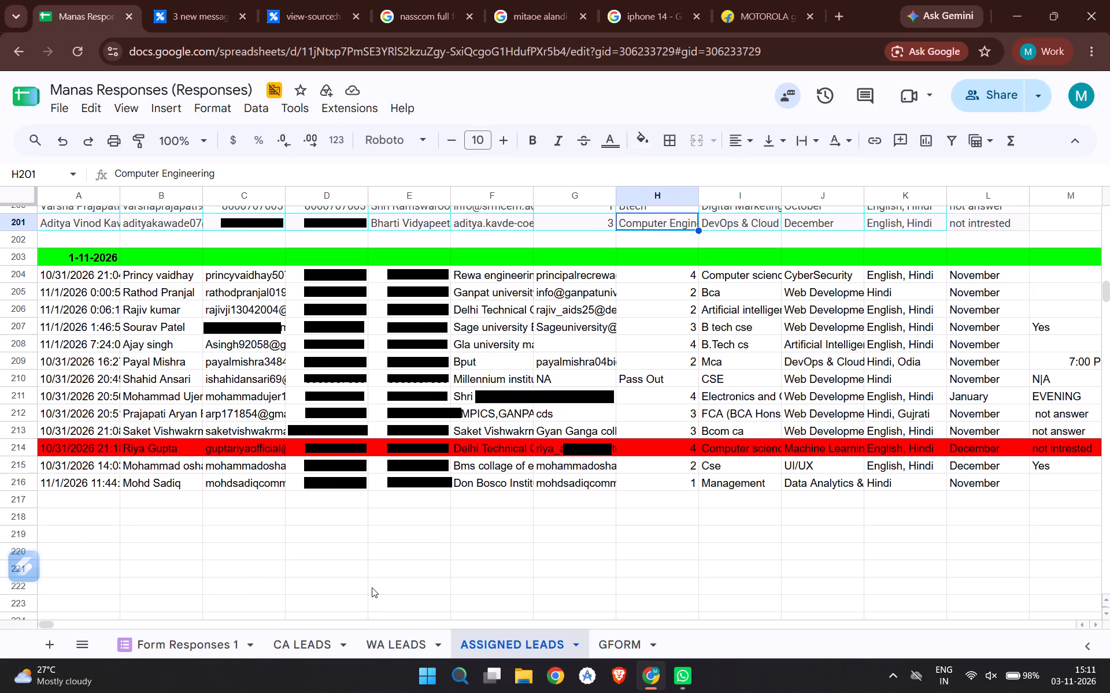
# Open the college name cell in row 216, the last of the 1-11-2026 leads, for editing.
pyautogui.click(498, 487)
pyautogui.doubleClick(498, 487)
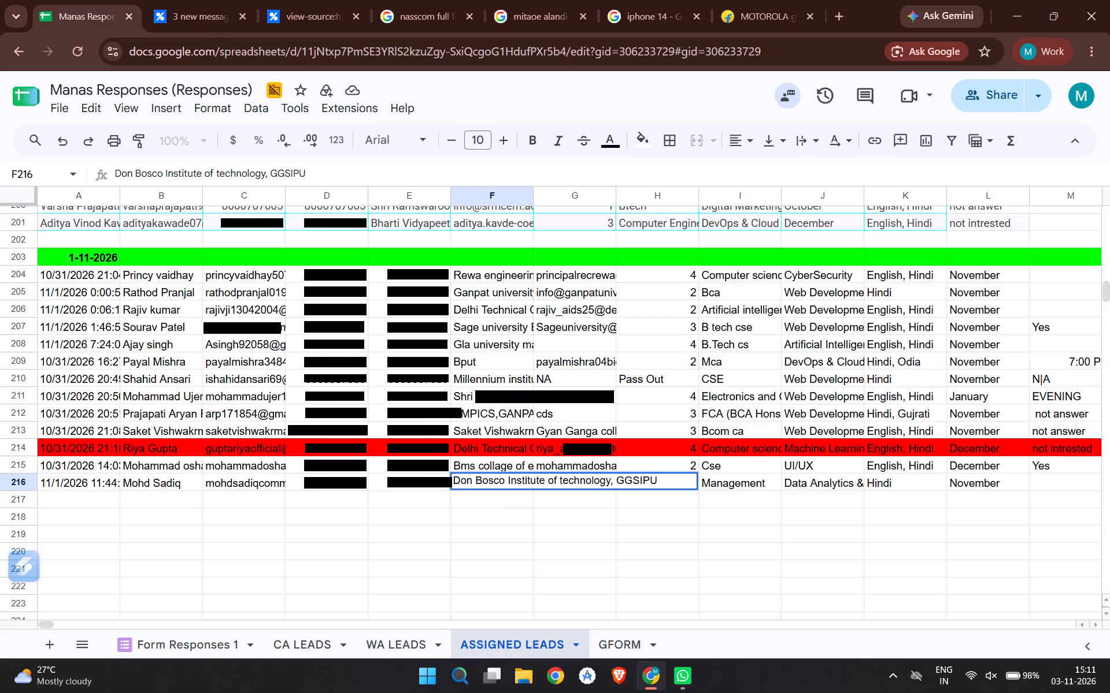
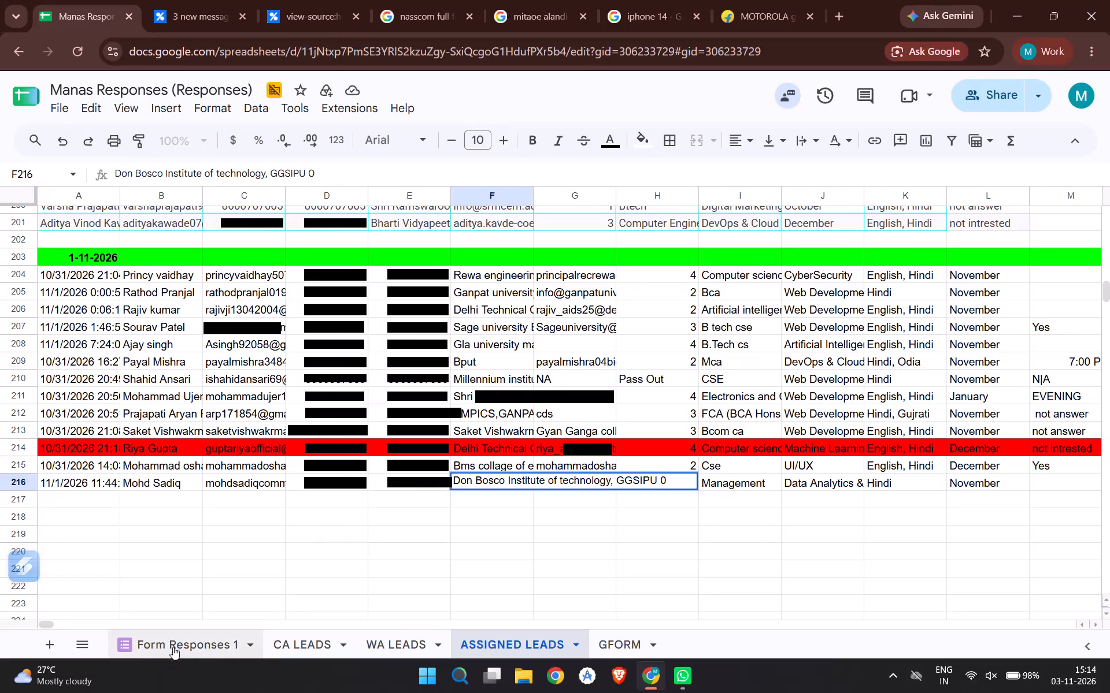
# Leave the row 216 college name cell and switch to the Form Responses 1 sheet to view its submitted entries.
pyautogui.click(171, 647)
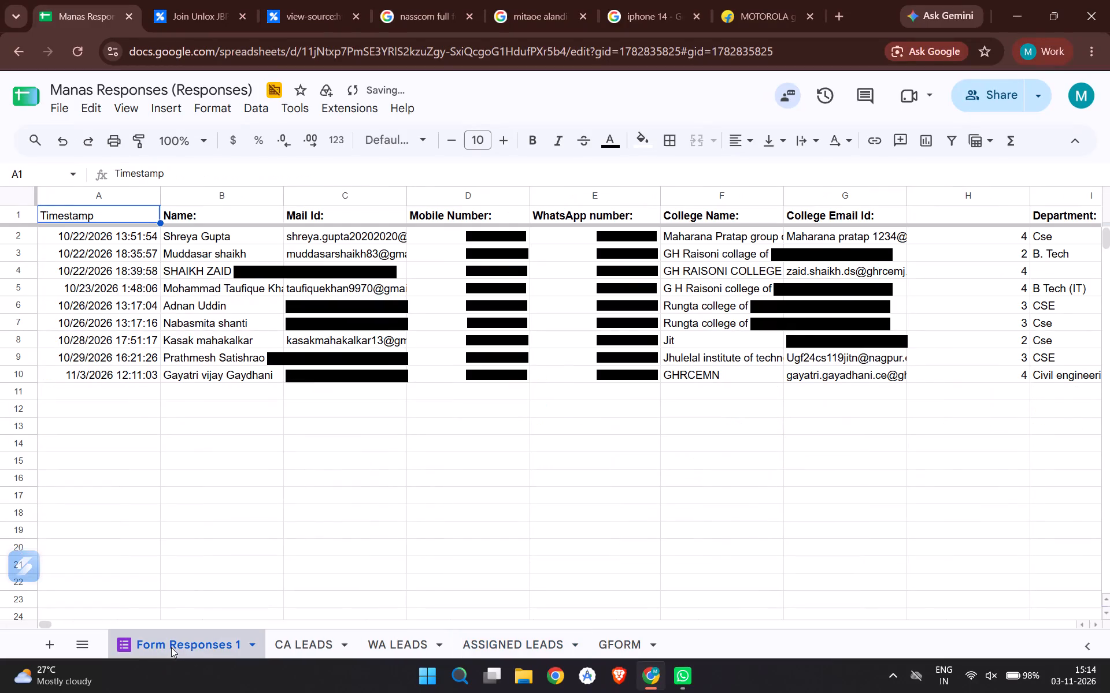
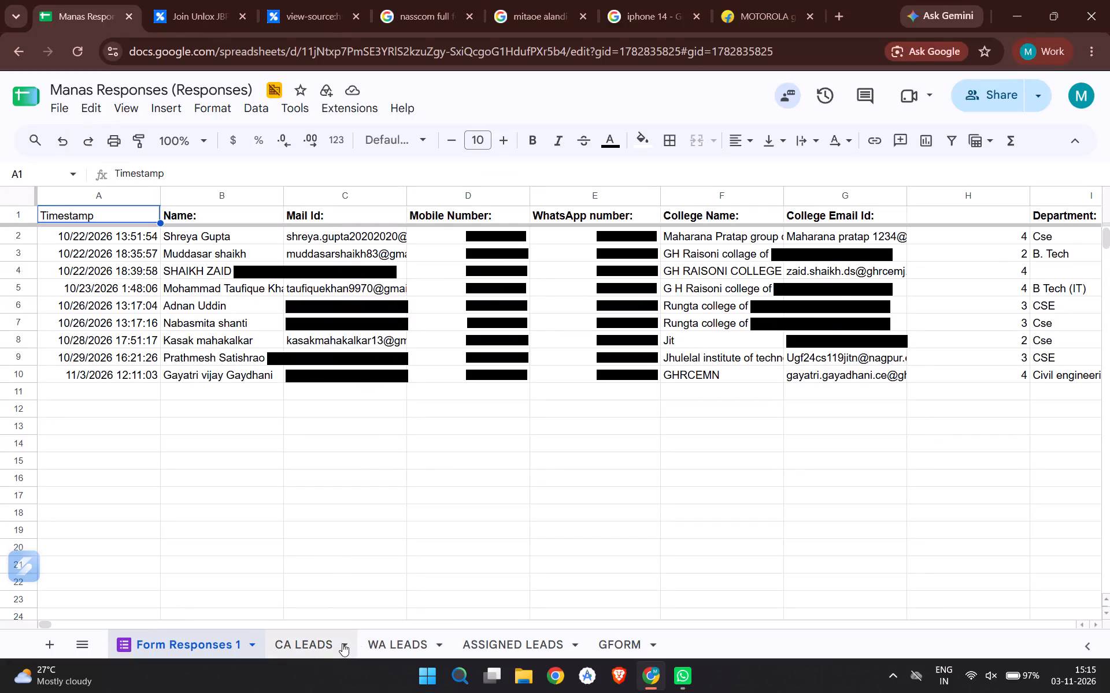
# On the ASSIGNED LEADS sheet, remove the trailing 0 from the row 216 college name, leaving "Don Bosco Institute of technology, GGSIPU".
pyautogui.click(524, 645)
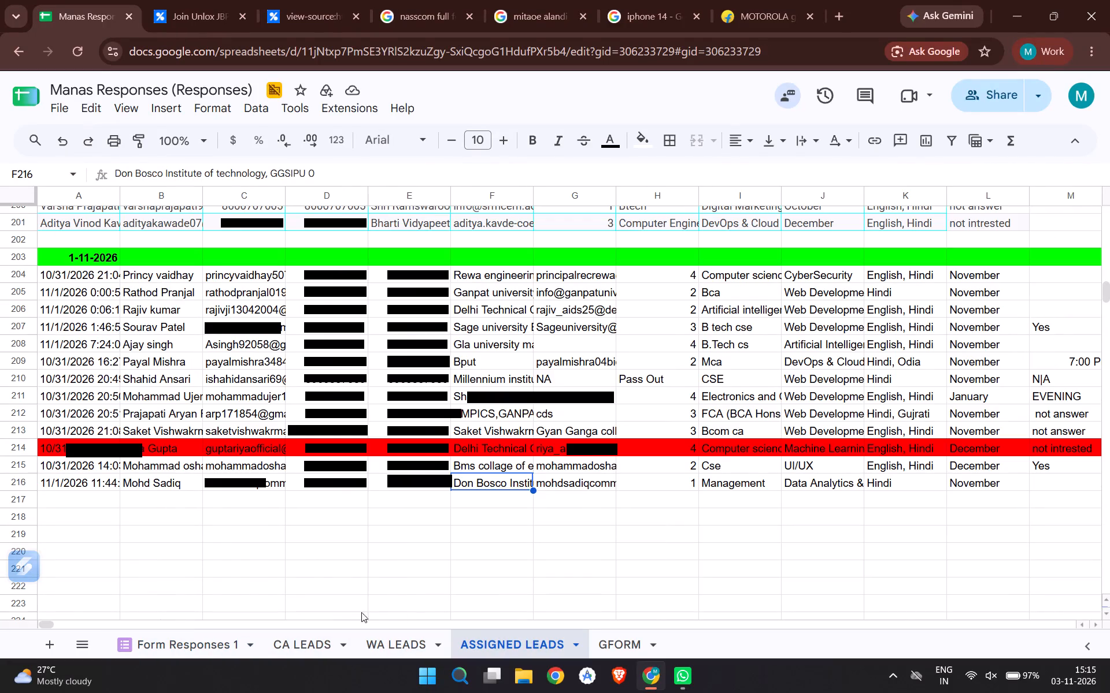
pyautogui.doubleClick(481, 484)
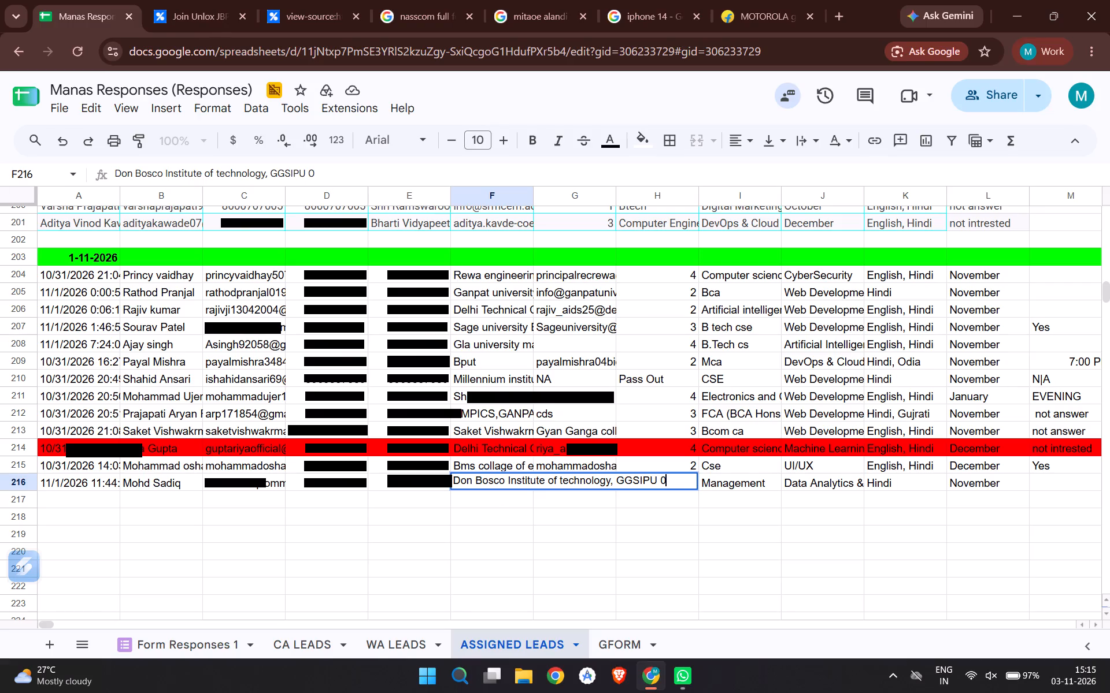
pyautogui.press('BackSpace')
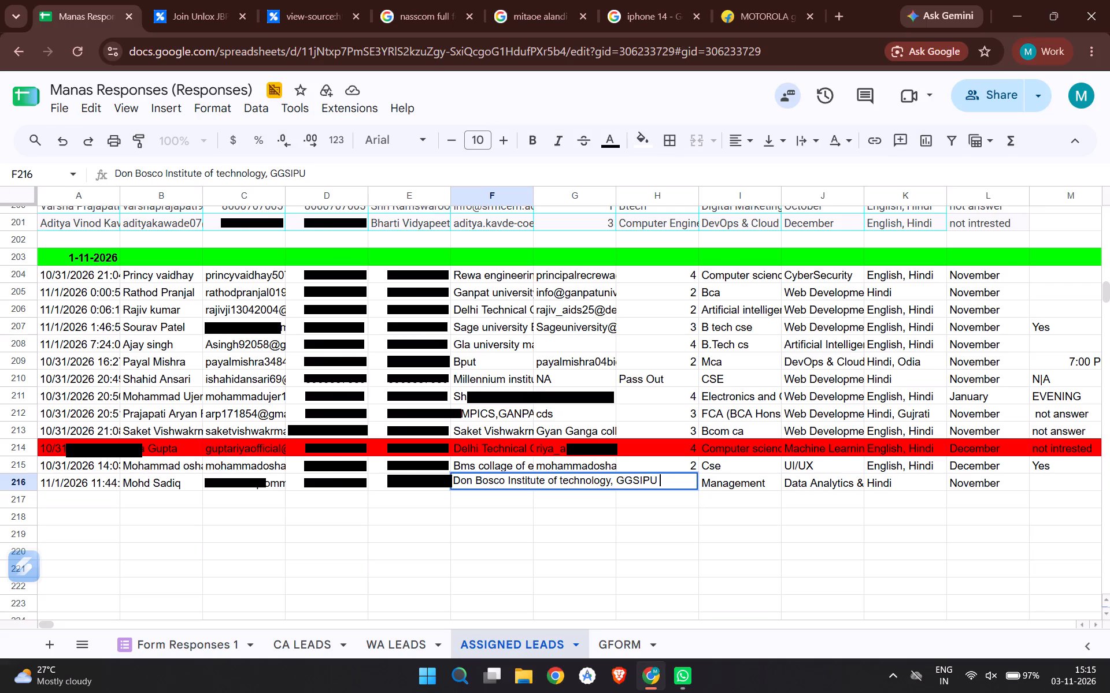
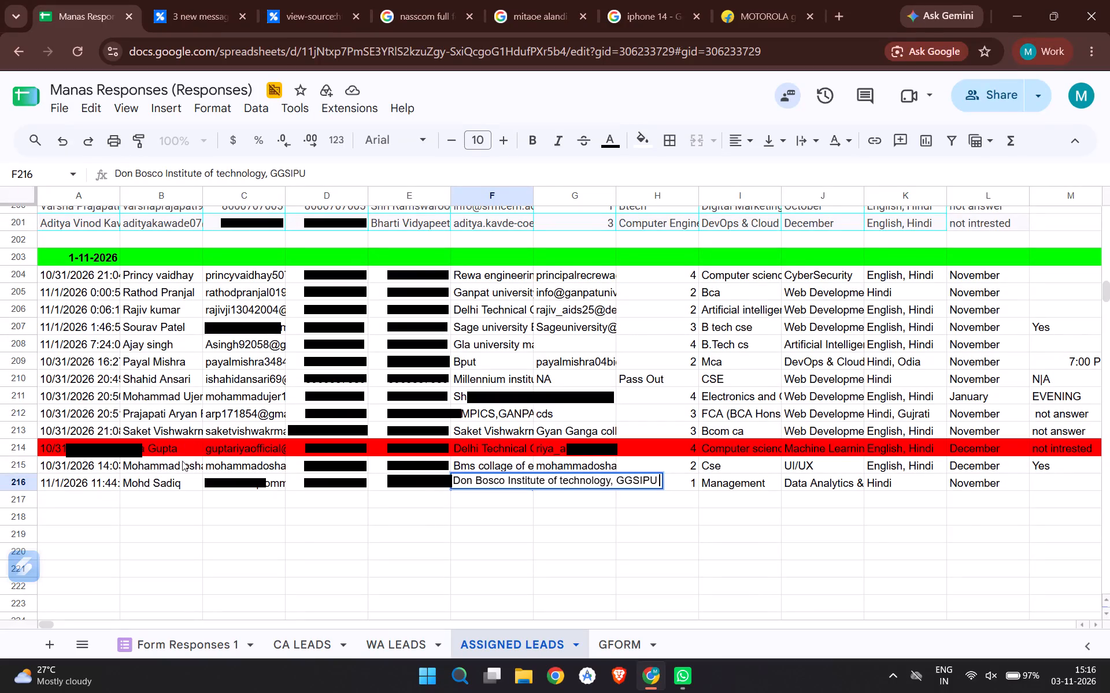
# Open the name cell of row 216 for editing on the ASSIGNED LEADS sheet.
pyautogui.doubleClick(168, 482)
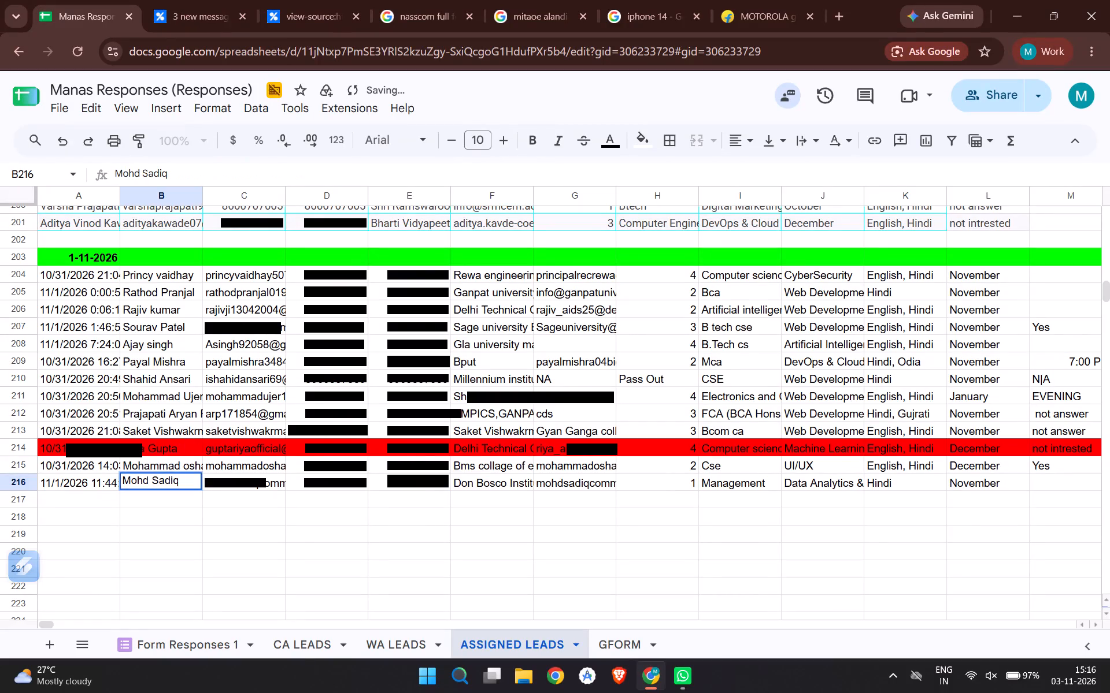
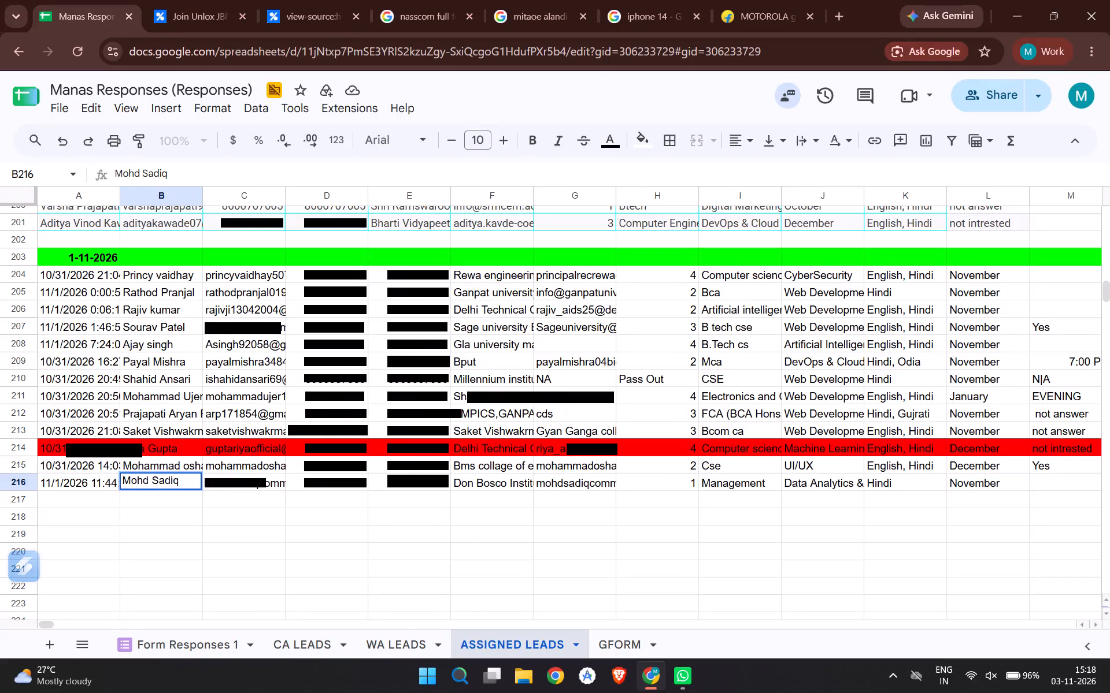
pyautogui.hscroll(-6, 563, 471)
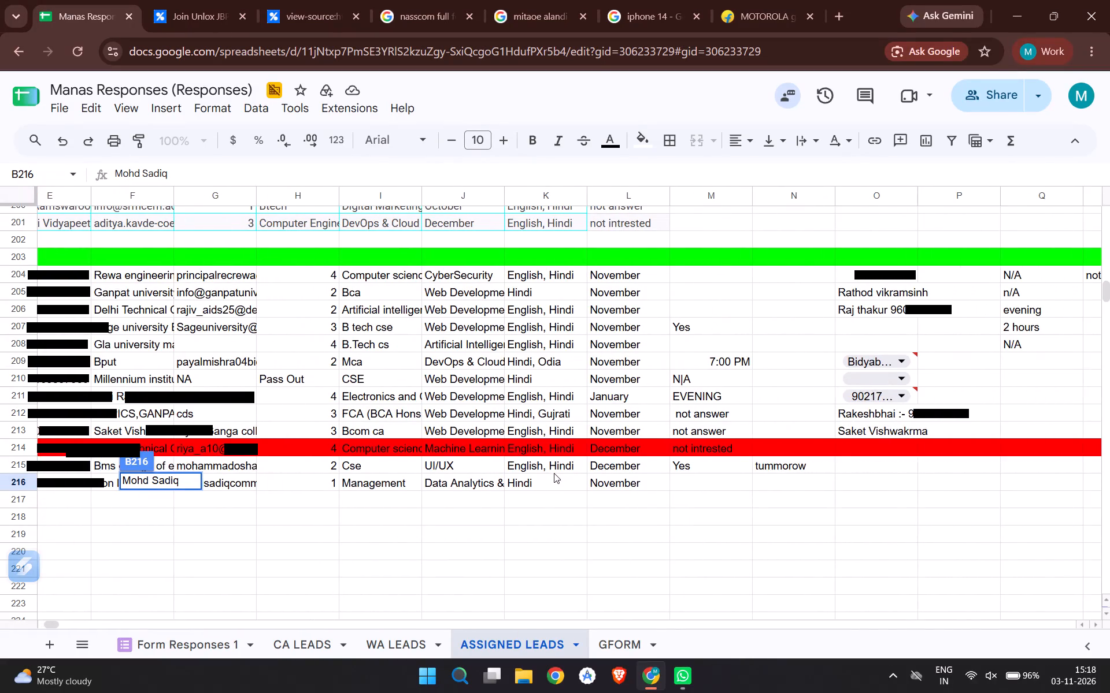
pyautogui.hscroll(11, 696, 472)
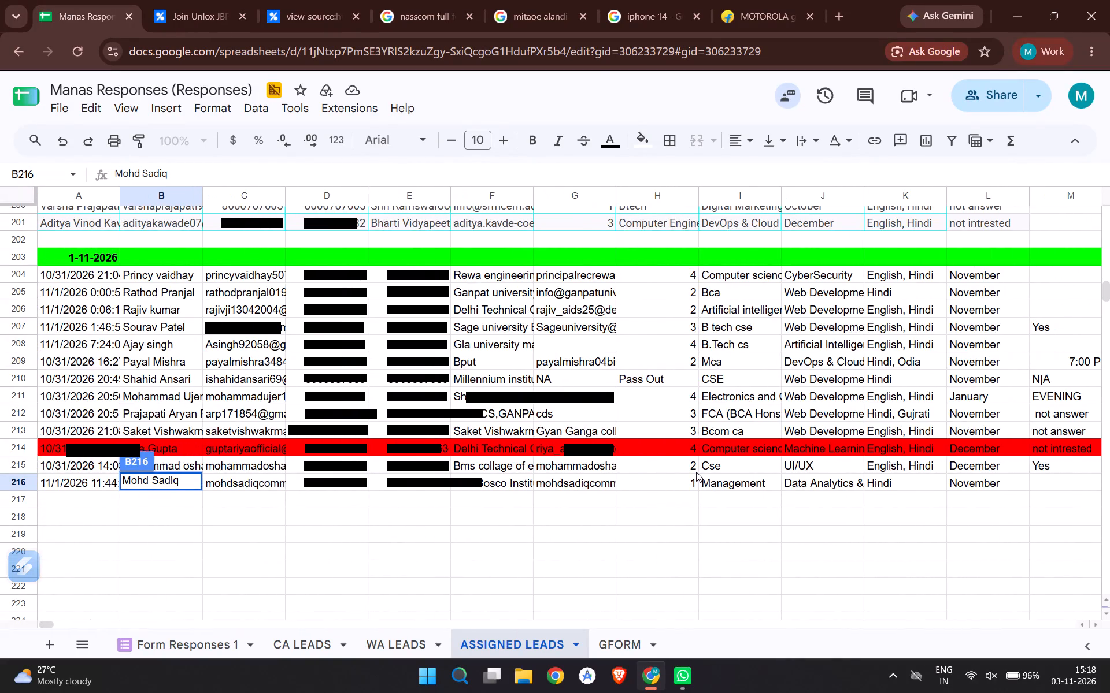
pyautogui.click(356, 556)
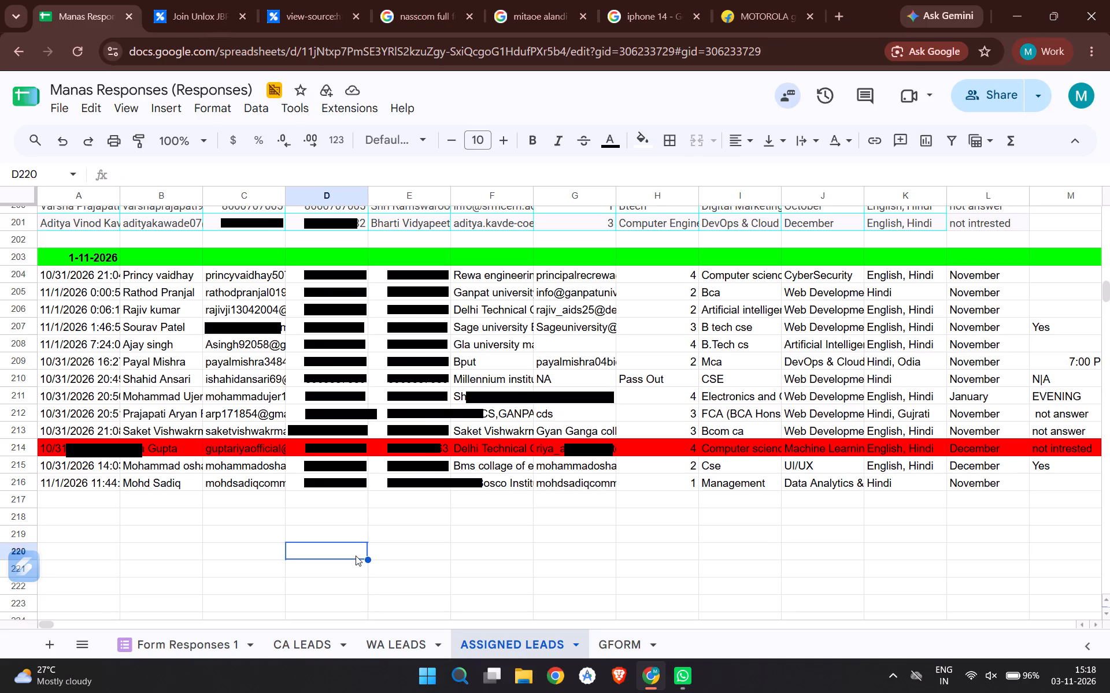
# Enter the remark "Switch off" in column O of row 215, beside the "tummorow" note.
pyautogui.hscroll(2, 356, 556)
pyautogui.hscroll(-3, 623, 480)
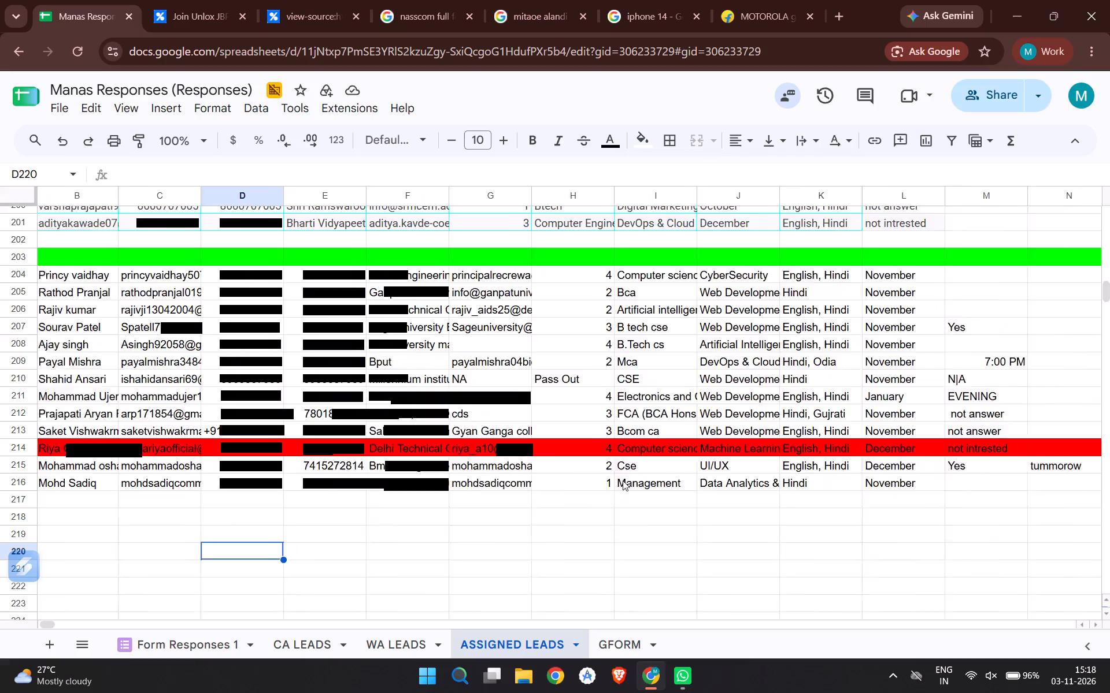
pyautogui.hscroll(-2, 623, 480)
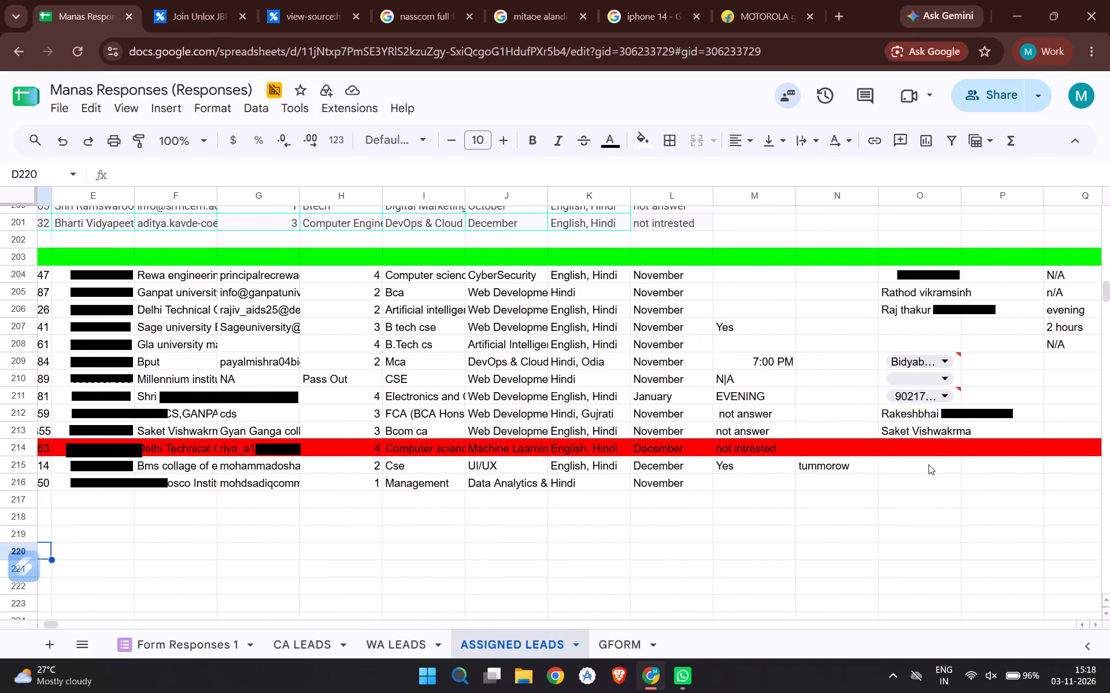
pyautogui.click(927, 465)
pyautogui.write('SQ')
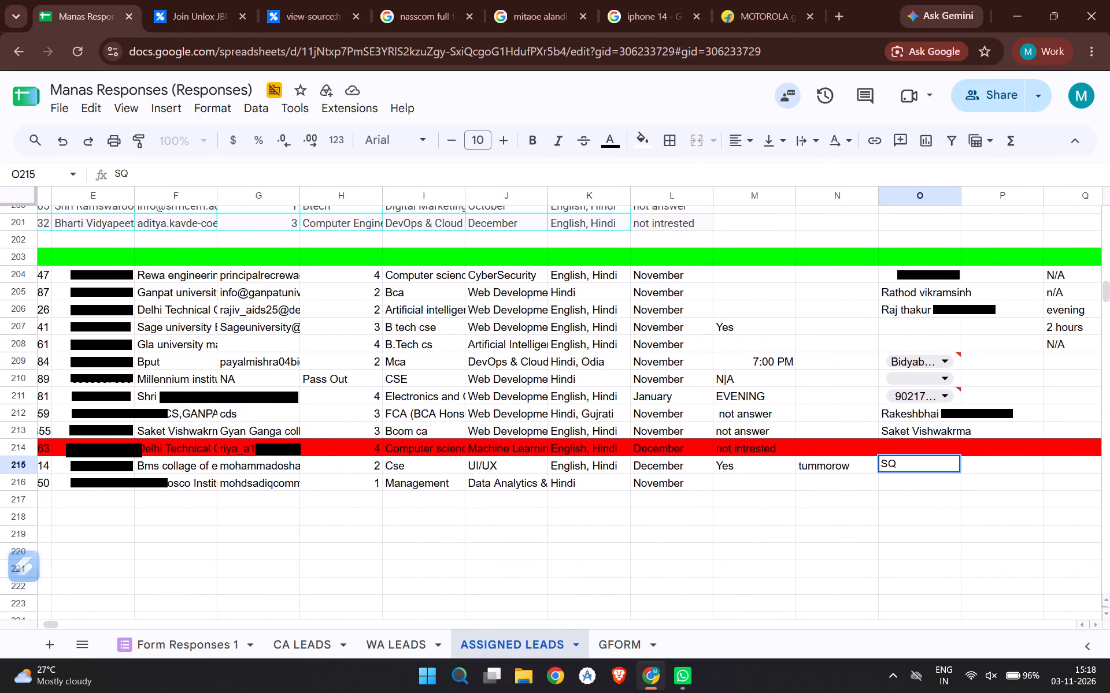
pyautogui.press('BackSpace')
pyautogui.write('witch off')
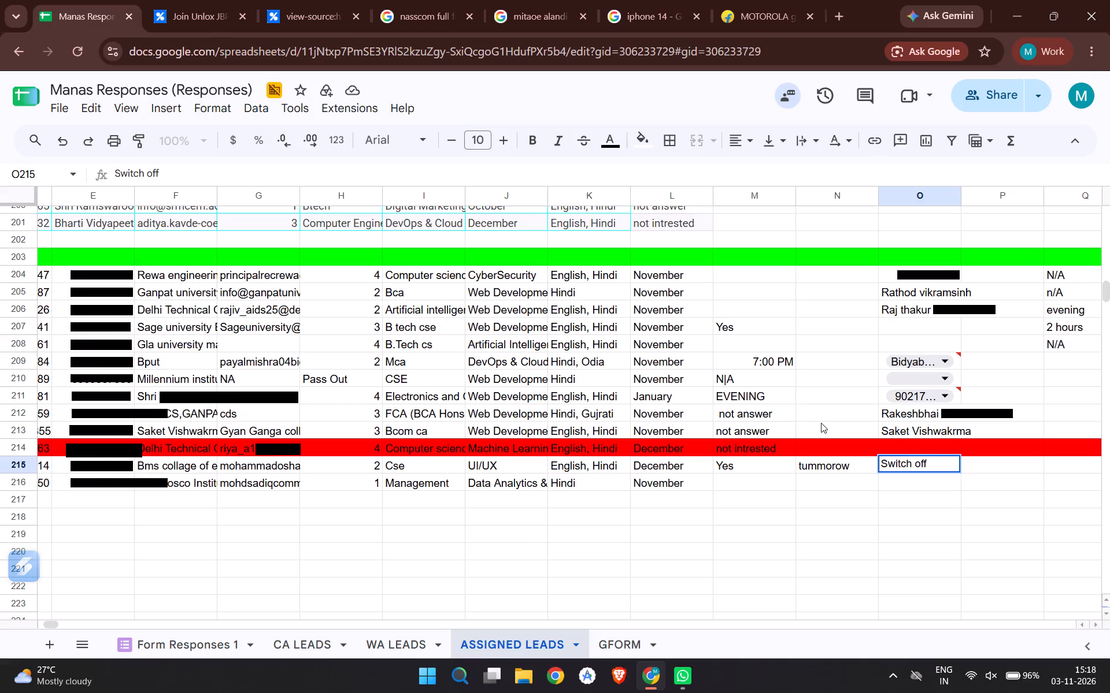
pyautogui.tripleClick(728, 433)
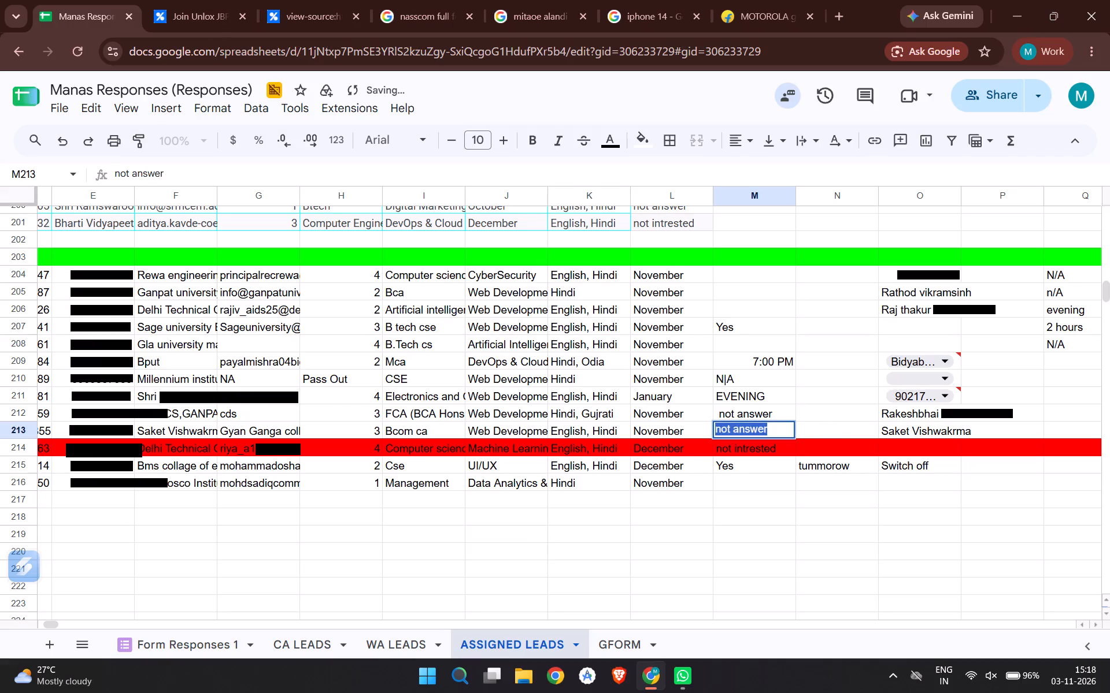
pyautogui.click(552, 427)
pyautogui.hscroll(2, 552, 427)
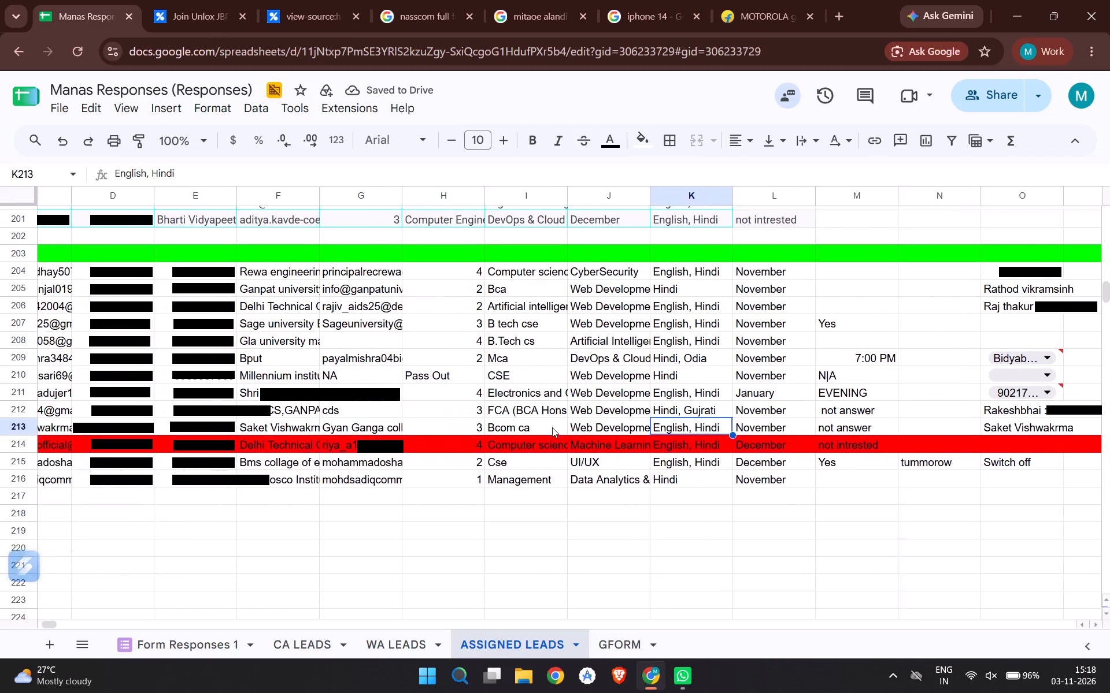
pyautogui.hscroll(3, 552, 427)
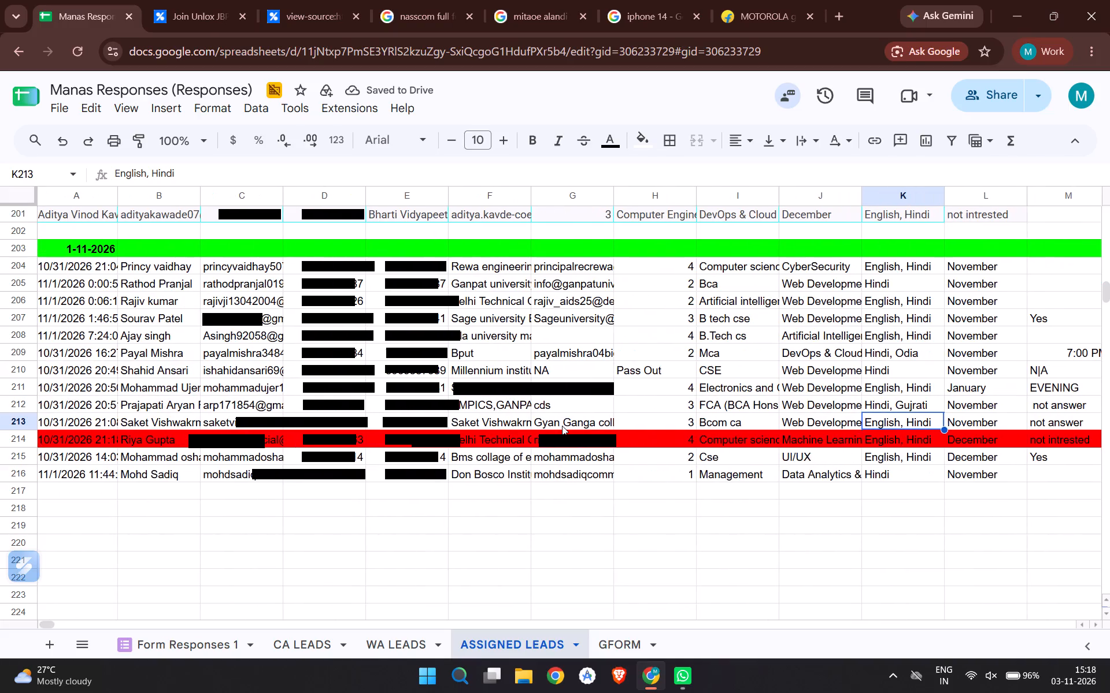
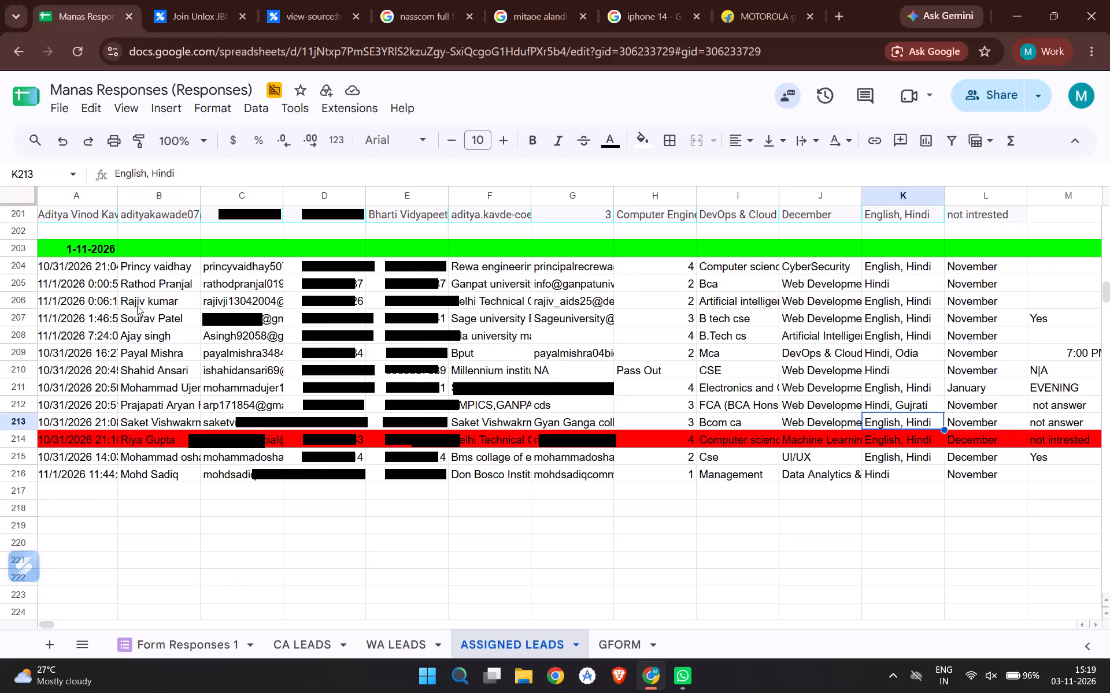
# Open the lead's name cell in column B of row 213 to show the full name.
pyautogui.click(180, 416)
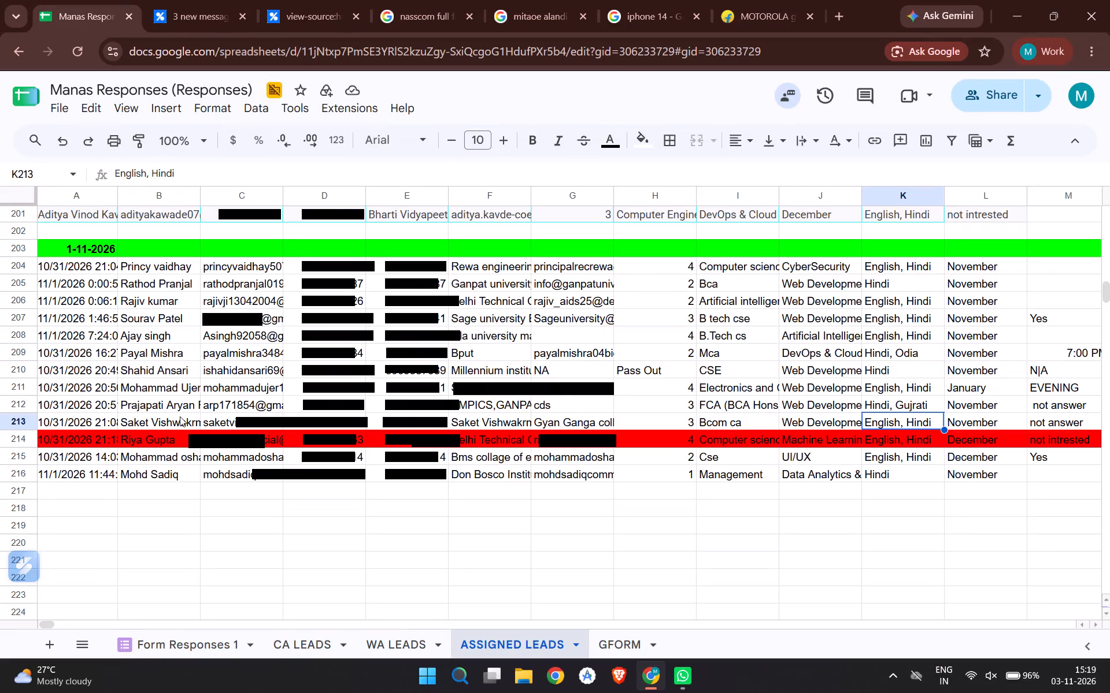
pyautogui.doubleClick(180, 416)
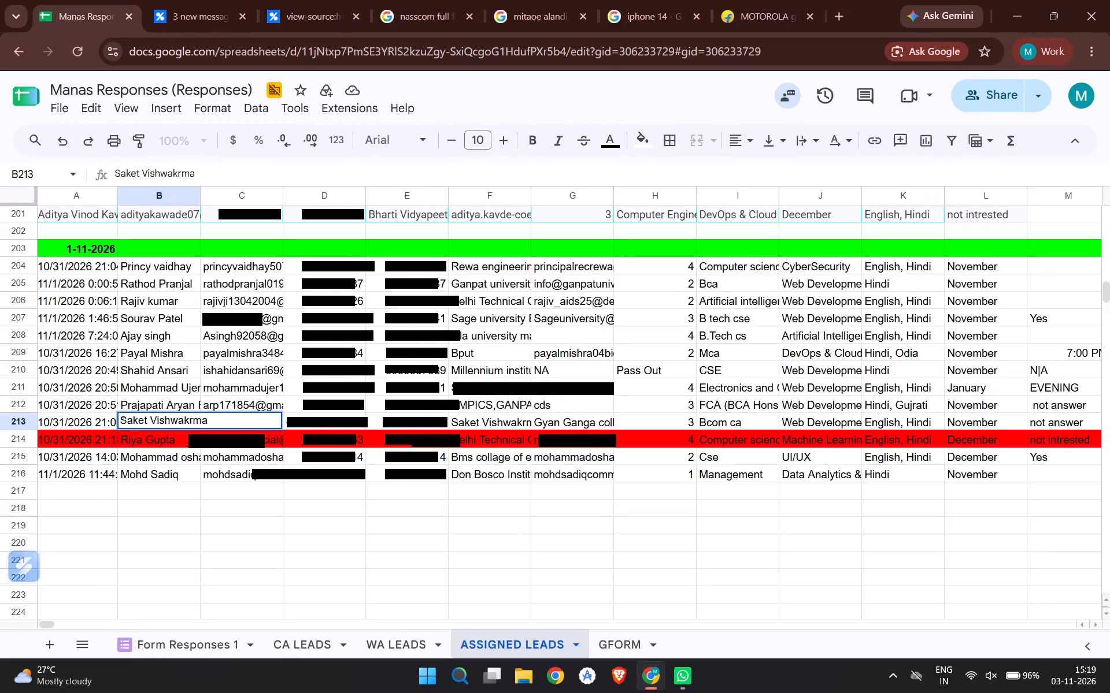
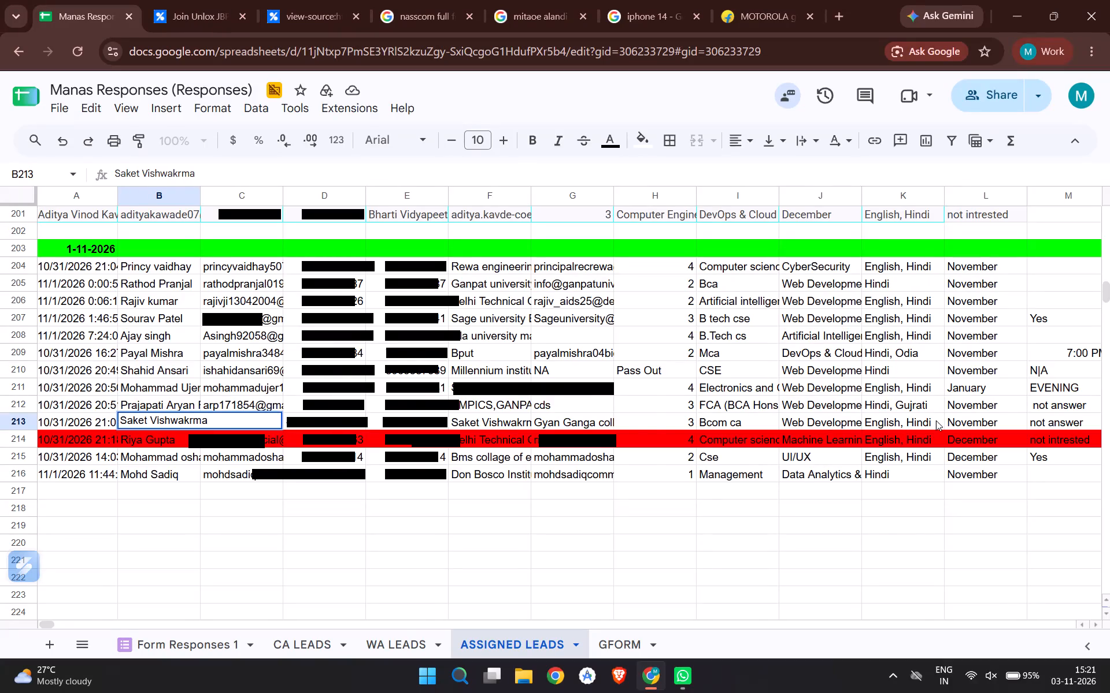
# Enter 6pm as the call follow-up time in column Q of row 213.
pyautogui.hscroll(-7, 936, 420)
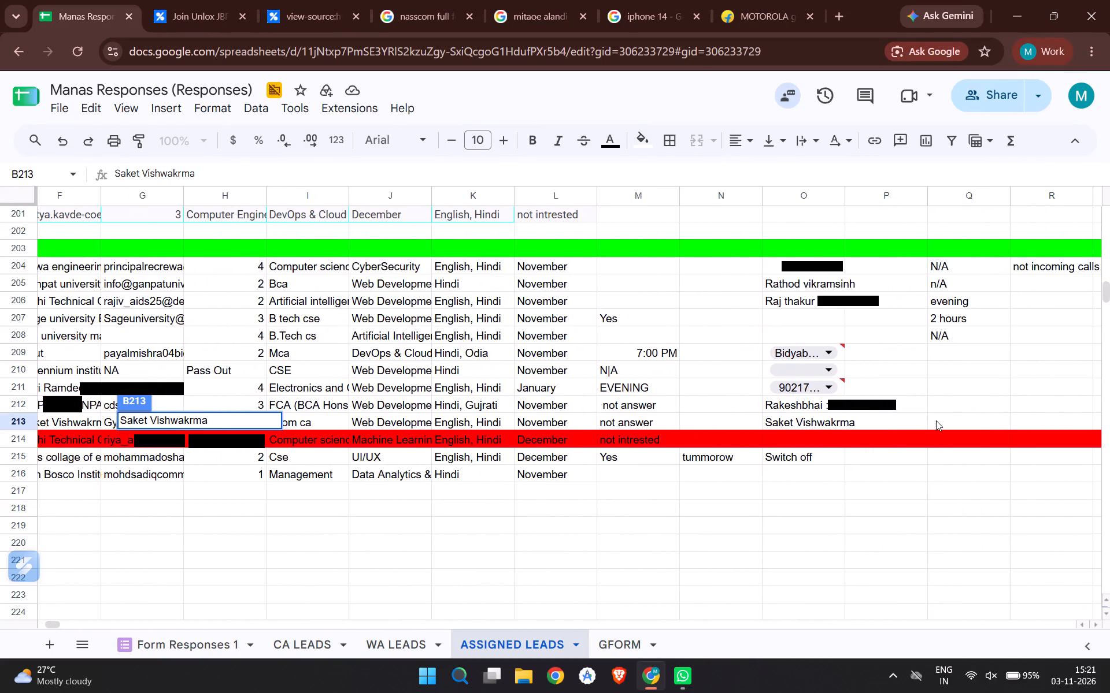
pyautogui.click(968, 421)
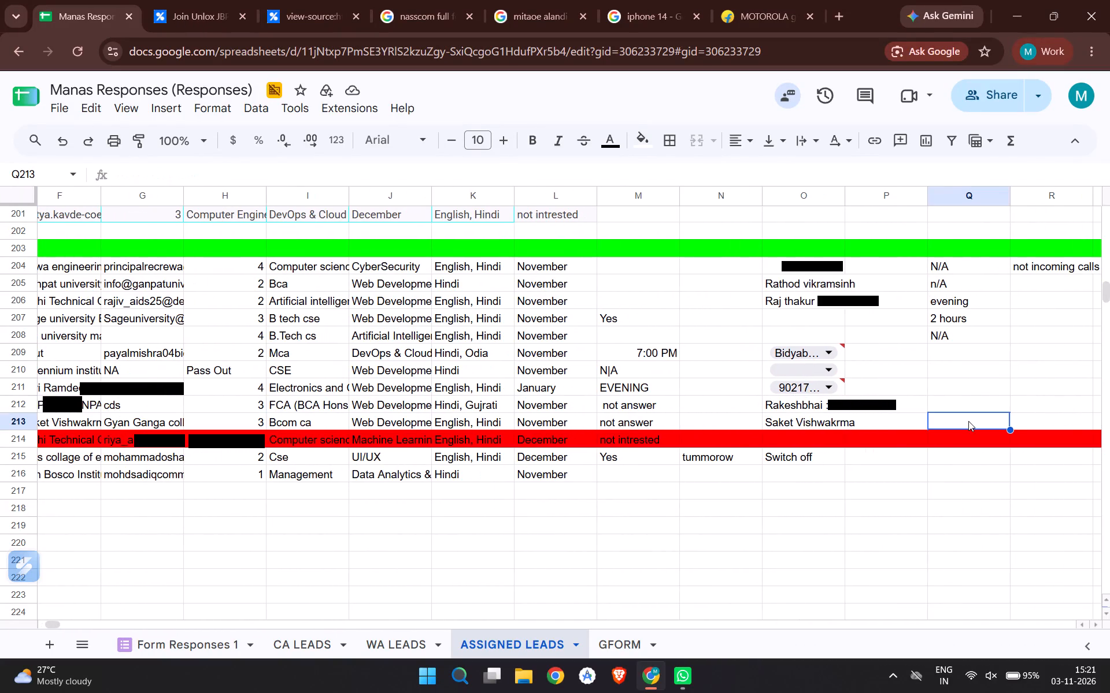
pyautogui.write('6pm')
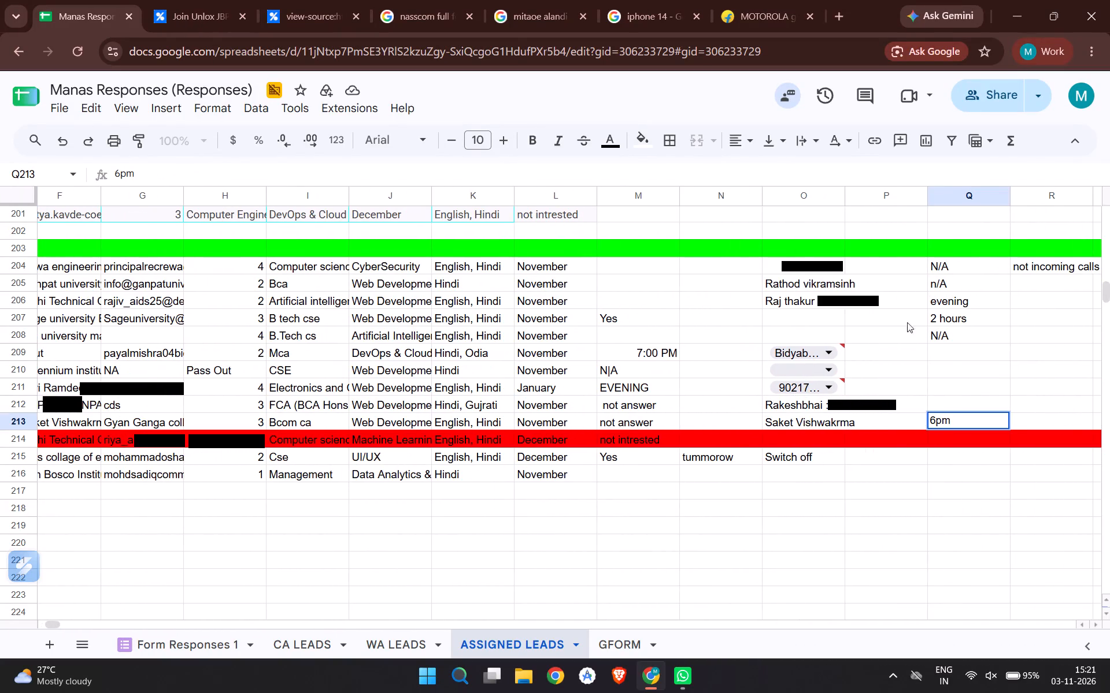
pyautogui.hscroll(1, 767, 455)
pyautogui.hscroll(-1, 767, 455)
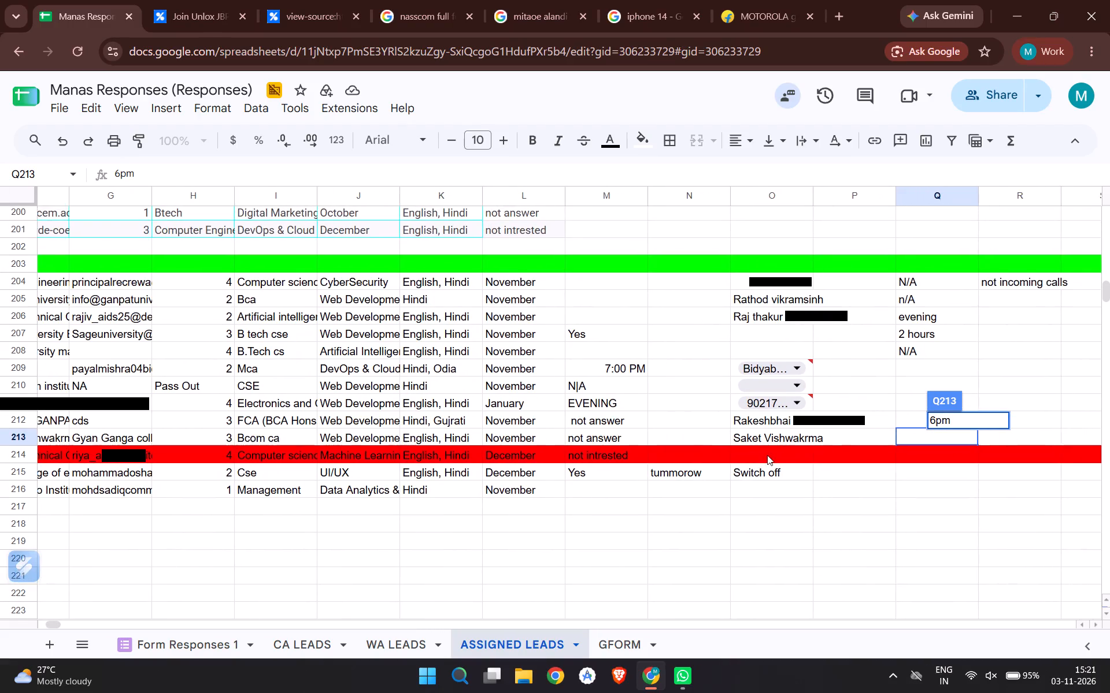
pyautogui.hscroll(-1, 767, 455)
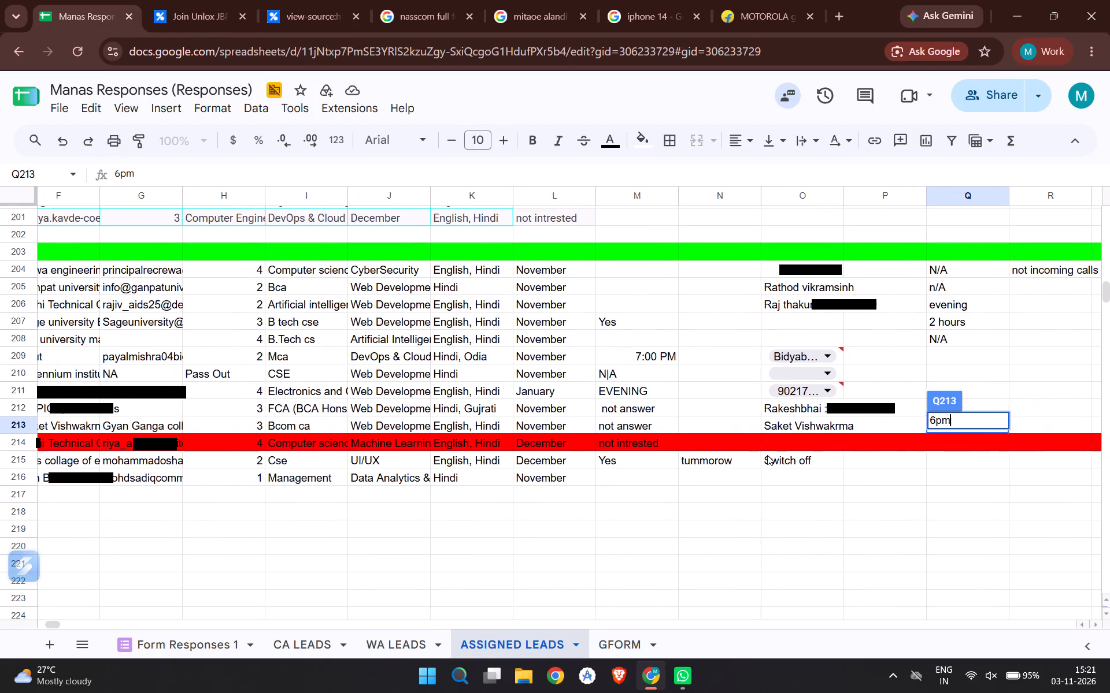
pyautogui.hscroll(-1, 767, 455)
pyautogui.click(767, 455)
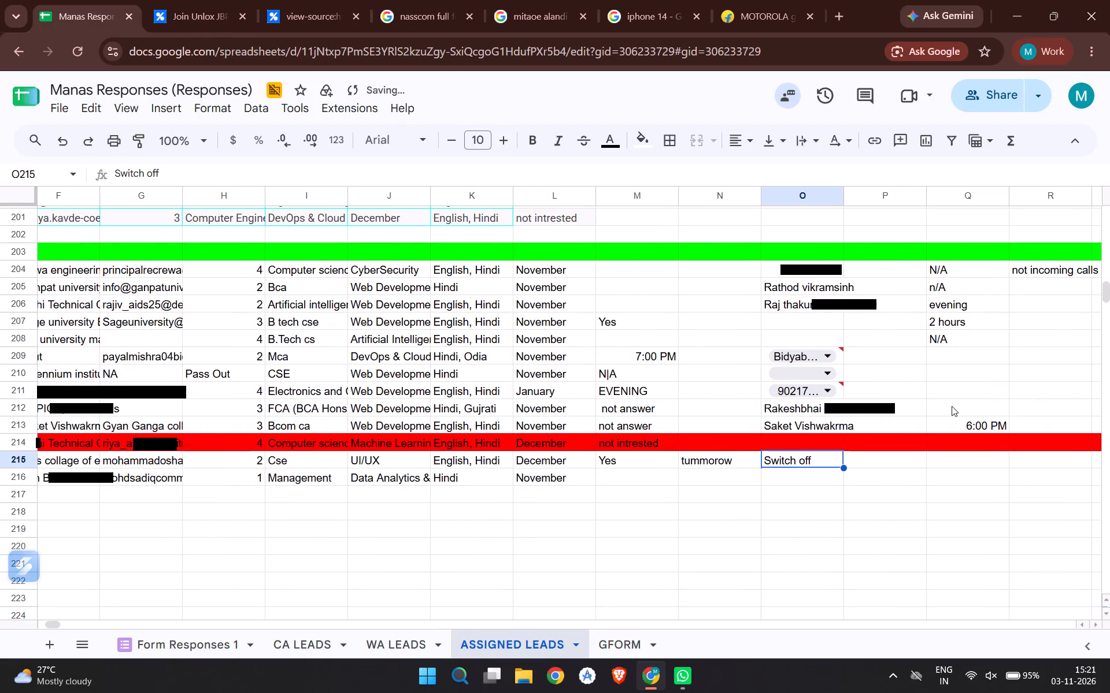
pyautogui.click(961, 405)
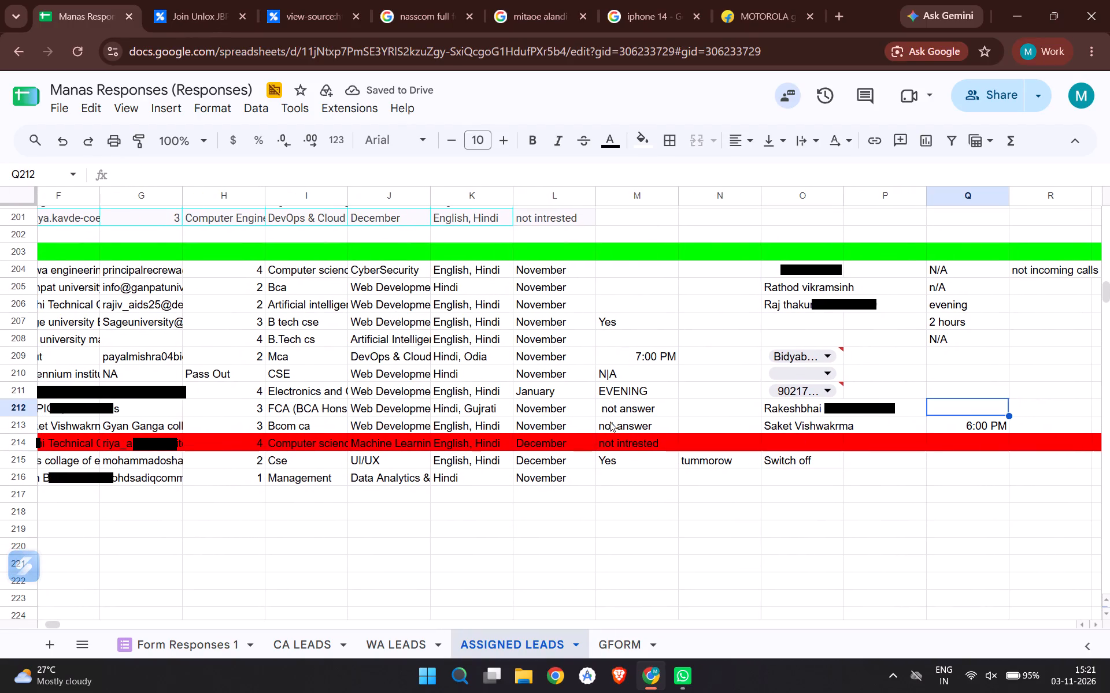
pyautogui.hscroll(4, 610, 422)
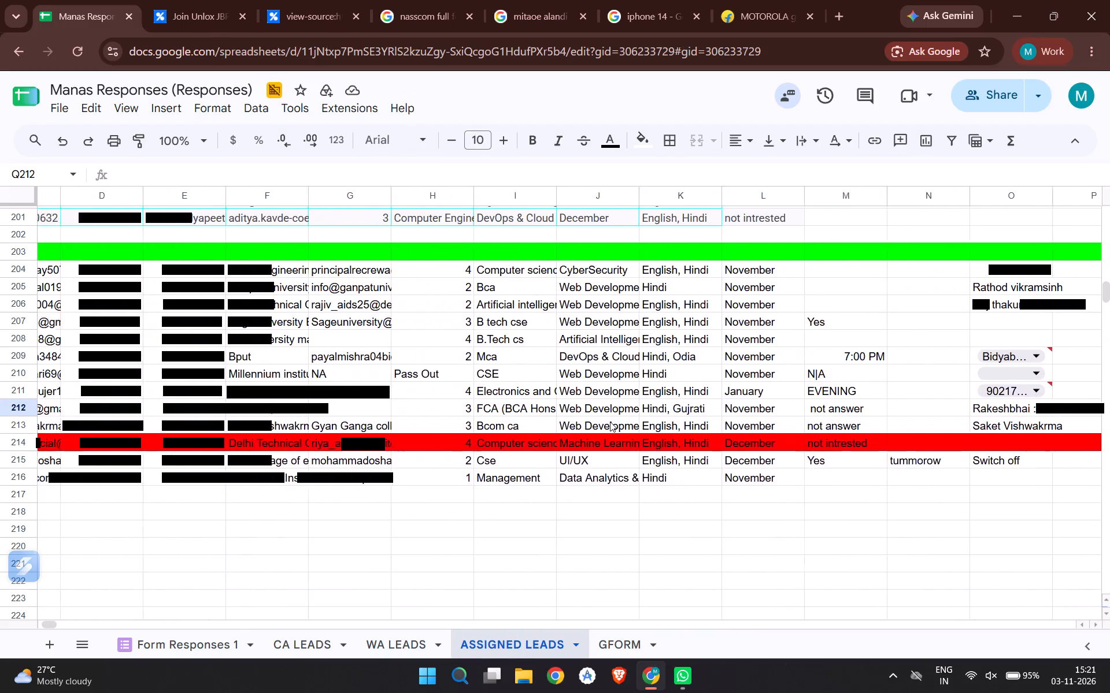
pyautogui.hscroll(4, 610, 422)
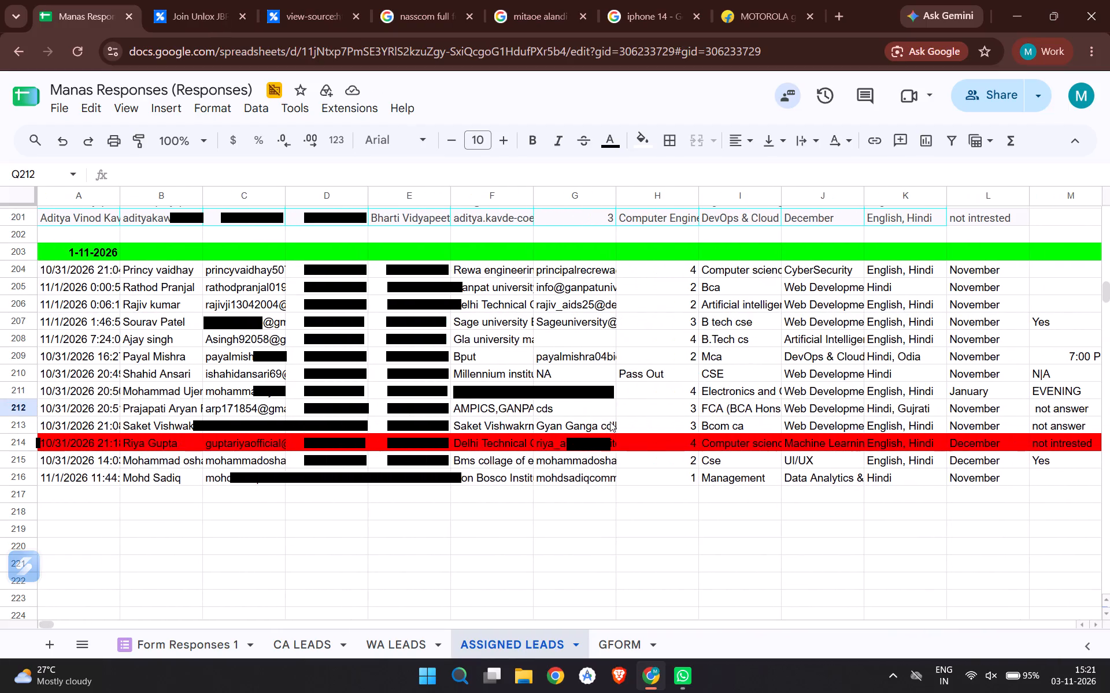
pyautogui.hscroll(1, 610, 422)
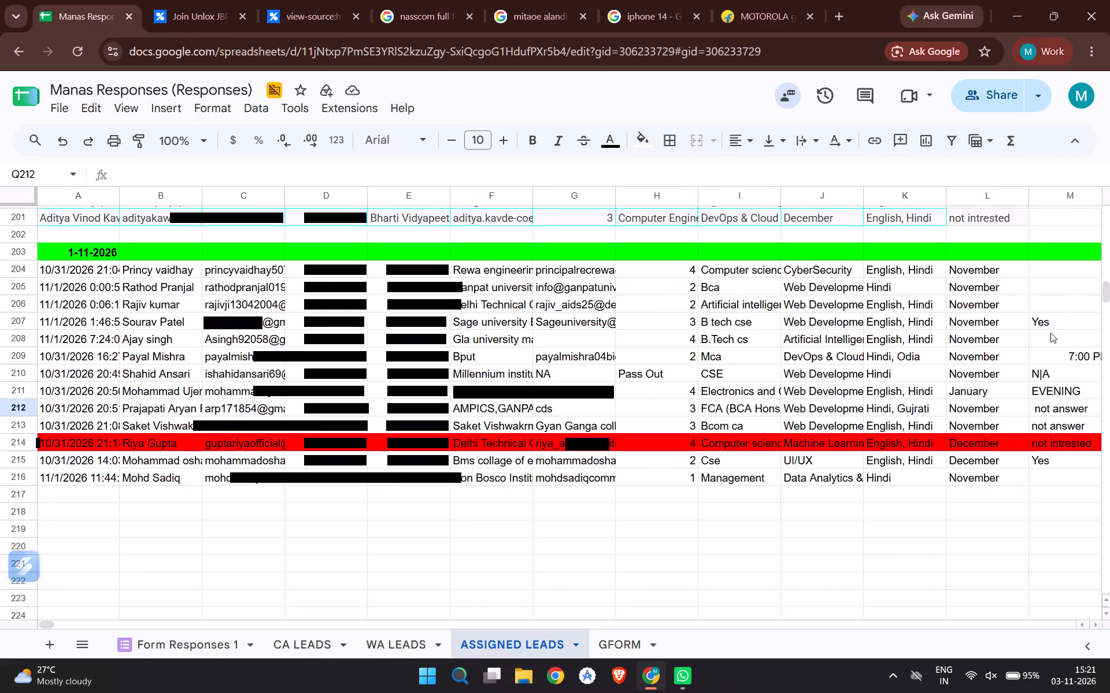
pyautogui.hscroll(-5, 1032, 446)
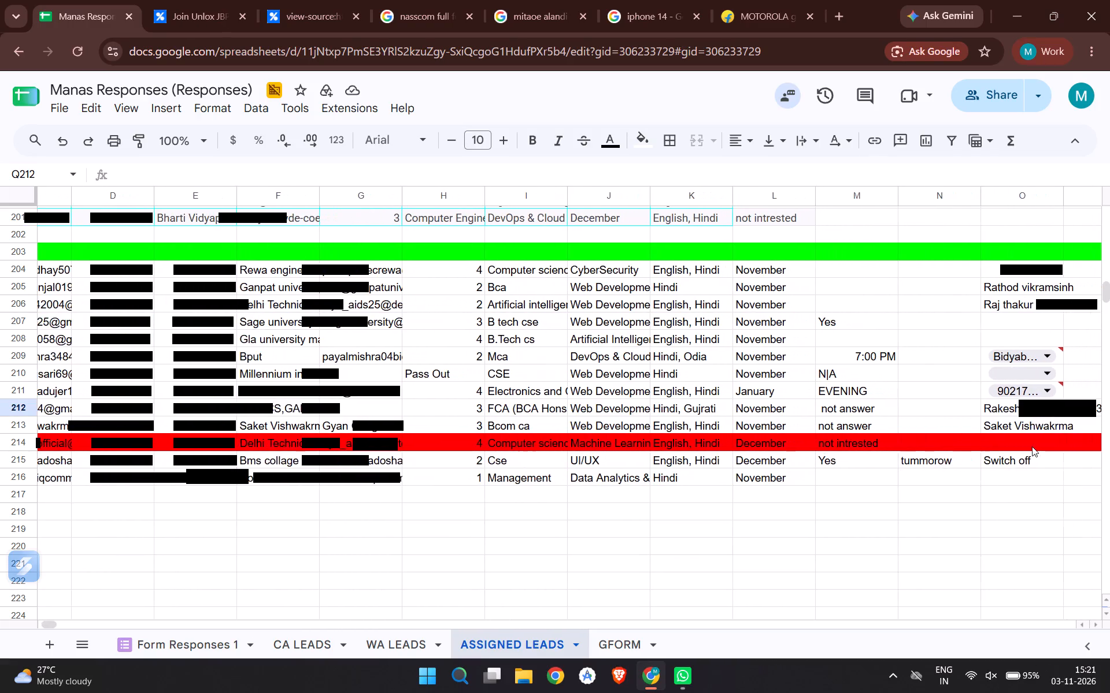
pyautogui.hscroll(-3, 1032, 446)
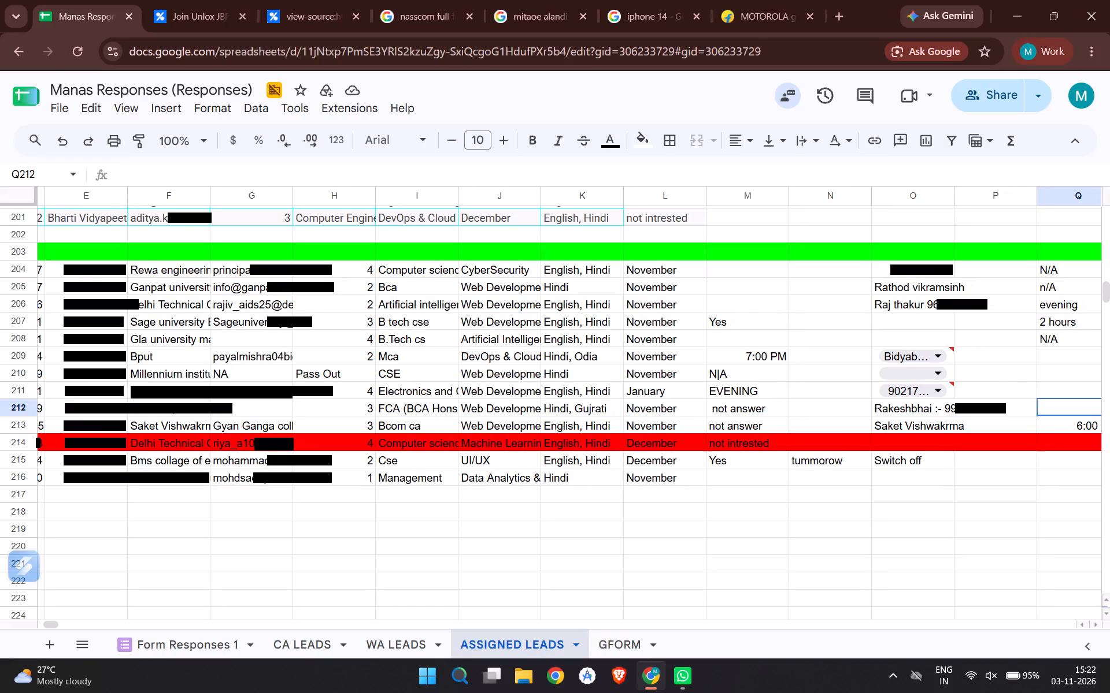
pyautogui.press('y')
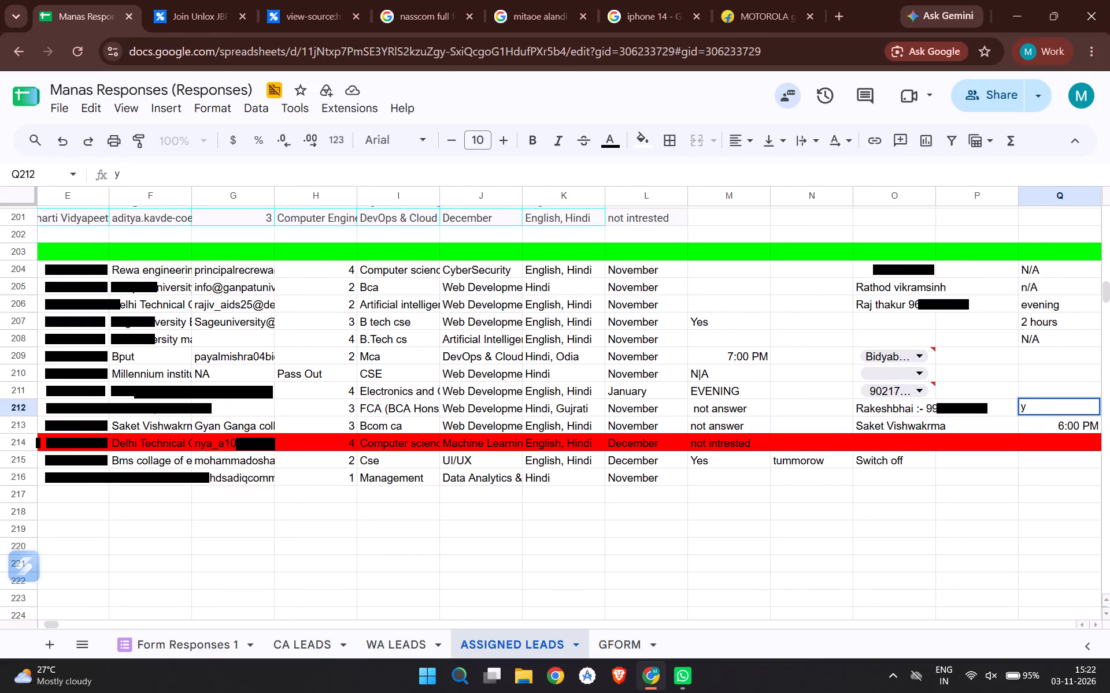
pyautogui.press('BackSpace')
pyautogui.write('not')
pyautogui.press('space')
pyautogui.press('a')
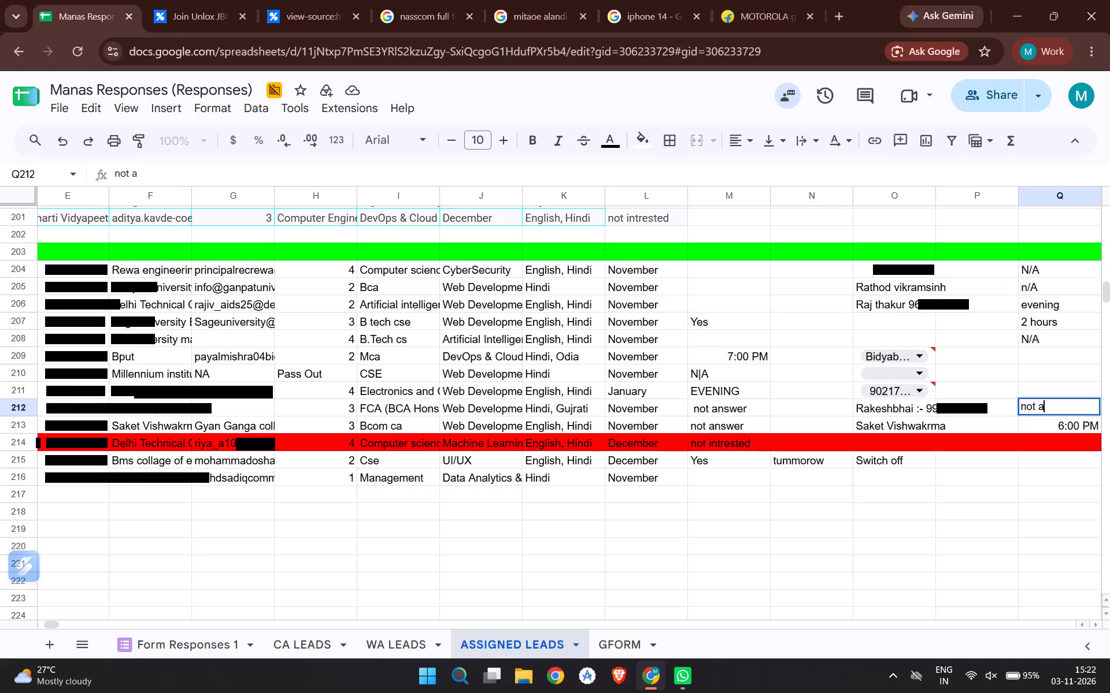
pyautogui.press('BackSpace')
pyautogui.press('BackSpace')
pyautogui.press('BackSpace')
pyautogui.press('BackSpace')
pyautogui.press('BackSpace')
# Open the lead's name cell in column B of row 212 to show the full name.
pyautogui.press('Left')
pyautogui.press('Left')
pyautogui.press('Left')
pyautogui.press('Left')
pyautogui.press('Left')
pyautogui.press('Left')
pyautogui.press('Left')
pyautogui.press('Left')
pyautogui.press('Left')
pyautogui.press('Left')
pyautogui.press('Left')
pyautogui.press('Left')
pyautogui.press('Left')
pyautogui.press('Left')
pyautogui.press('Left')
pyautogui.press('Left')
pyautogui.press('Left')
pyautogui.press('Left')
pyautogui.press('Left')
pyautogui.press('Left')
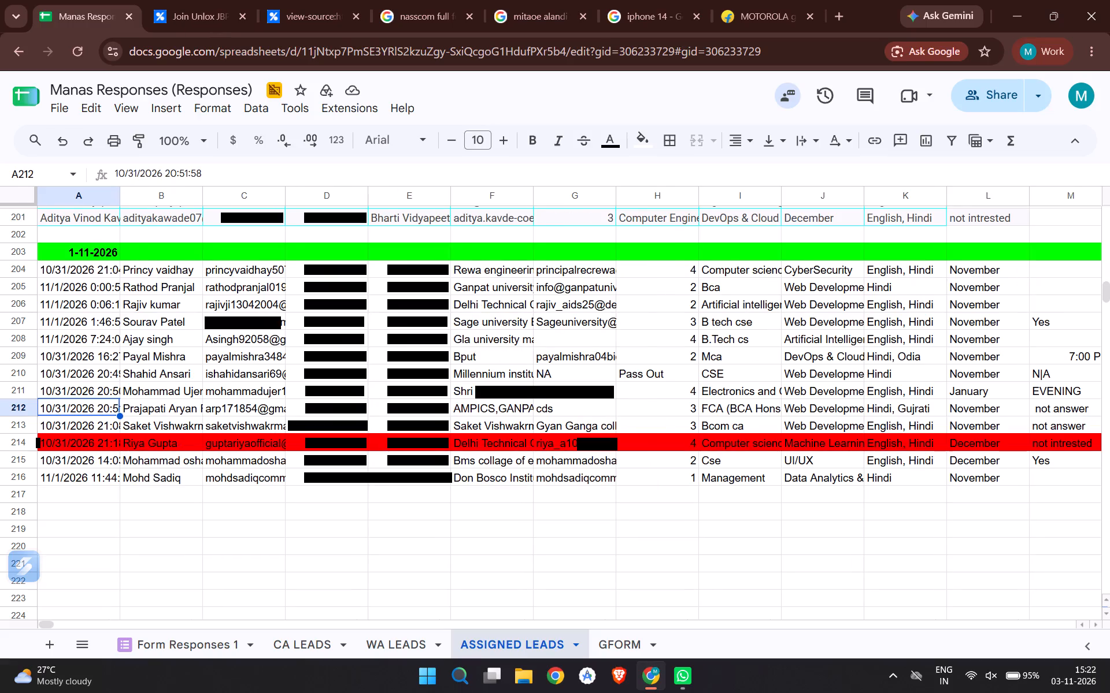
pyautogui.press('Right')
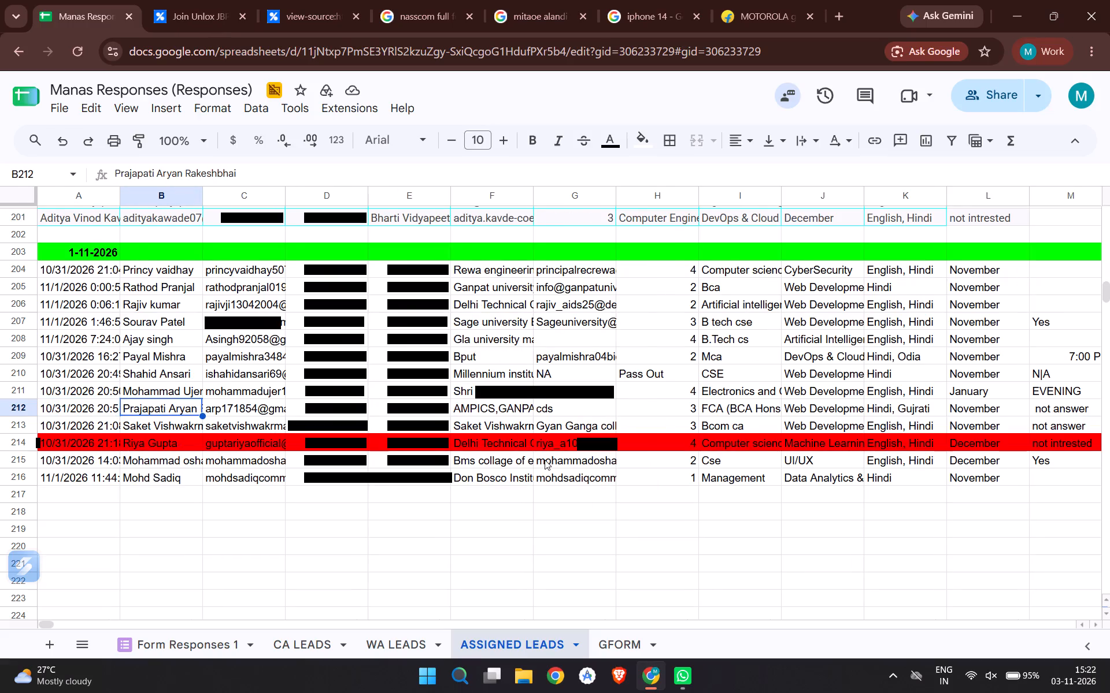
pyautogui.doubleClick(139, 411)
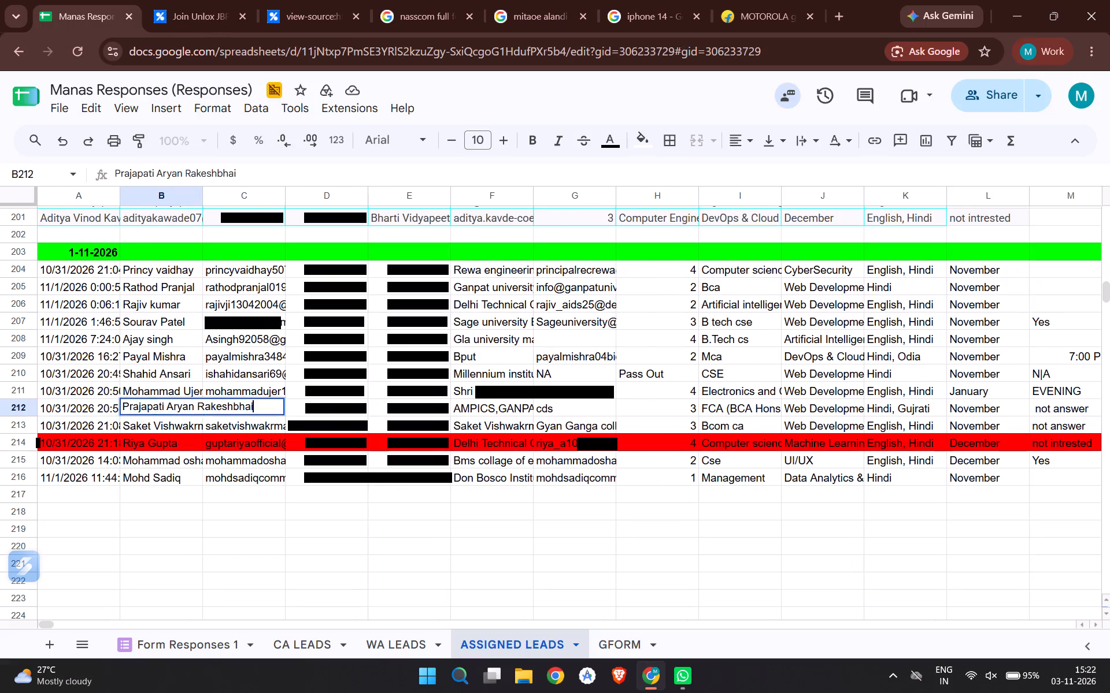
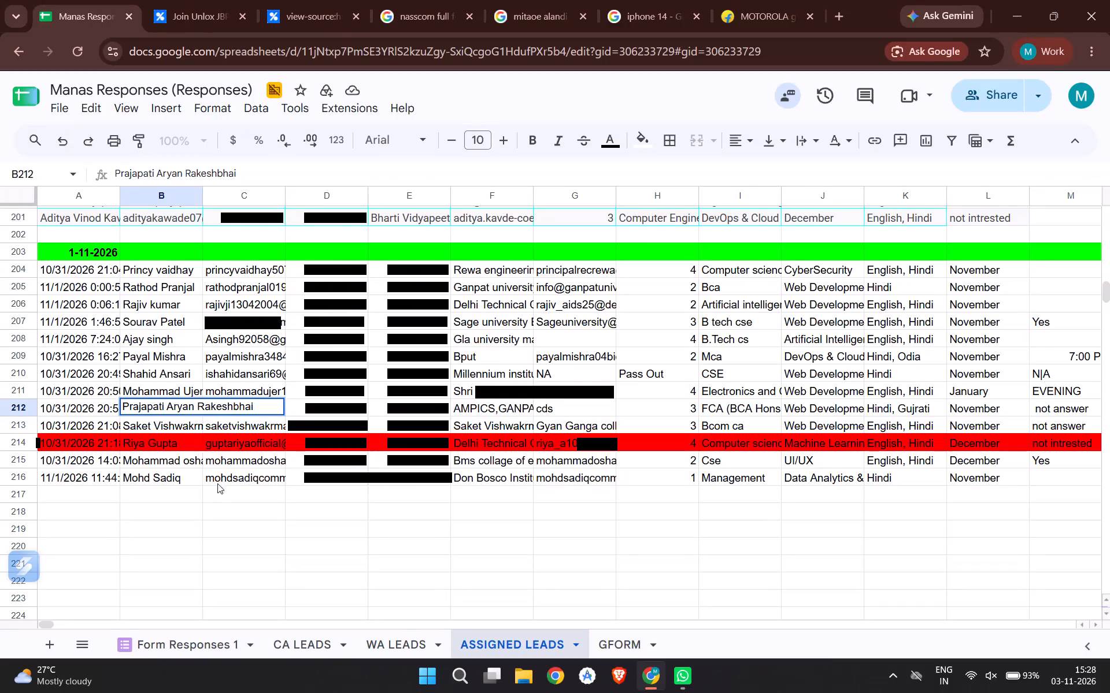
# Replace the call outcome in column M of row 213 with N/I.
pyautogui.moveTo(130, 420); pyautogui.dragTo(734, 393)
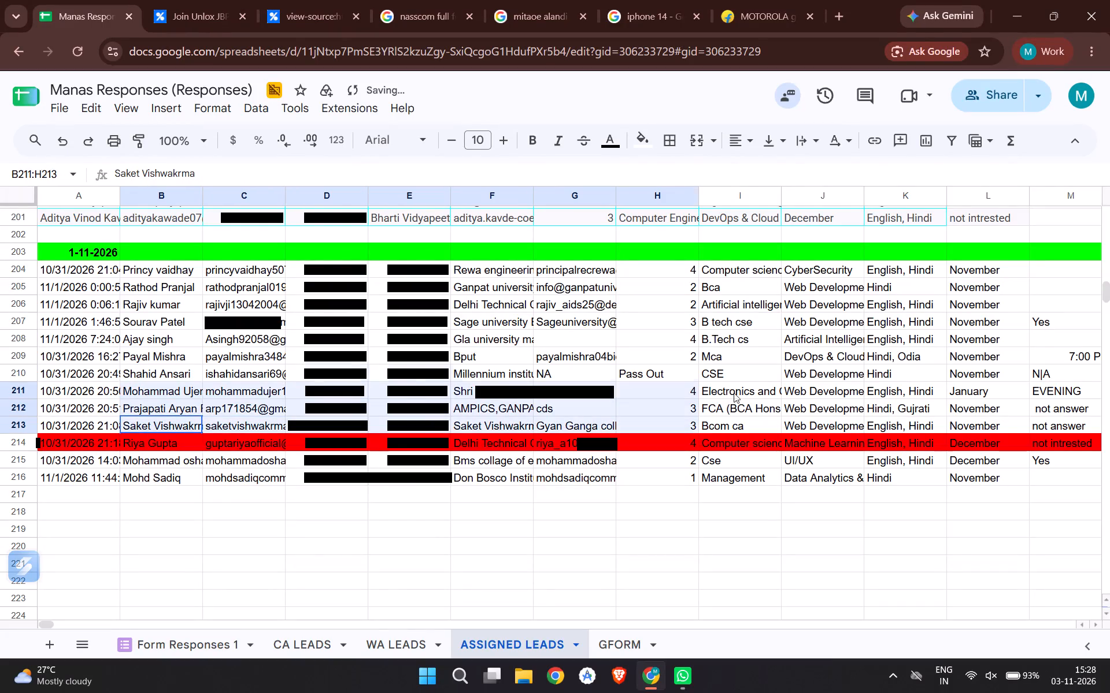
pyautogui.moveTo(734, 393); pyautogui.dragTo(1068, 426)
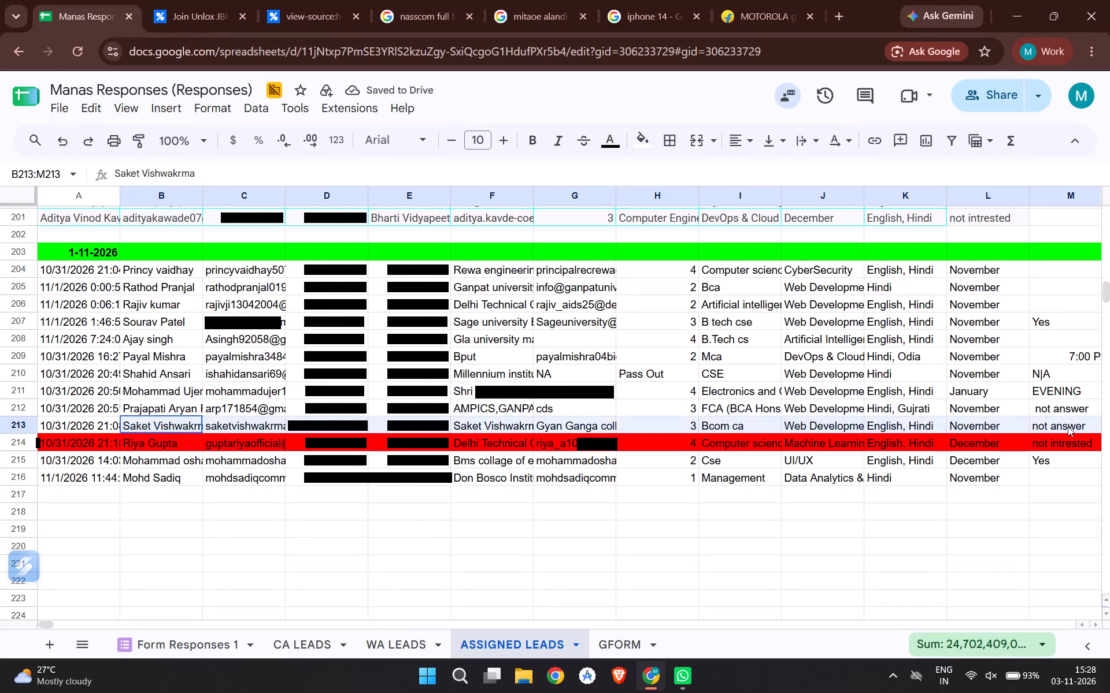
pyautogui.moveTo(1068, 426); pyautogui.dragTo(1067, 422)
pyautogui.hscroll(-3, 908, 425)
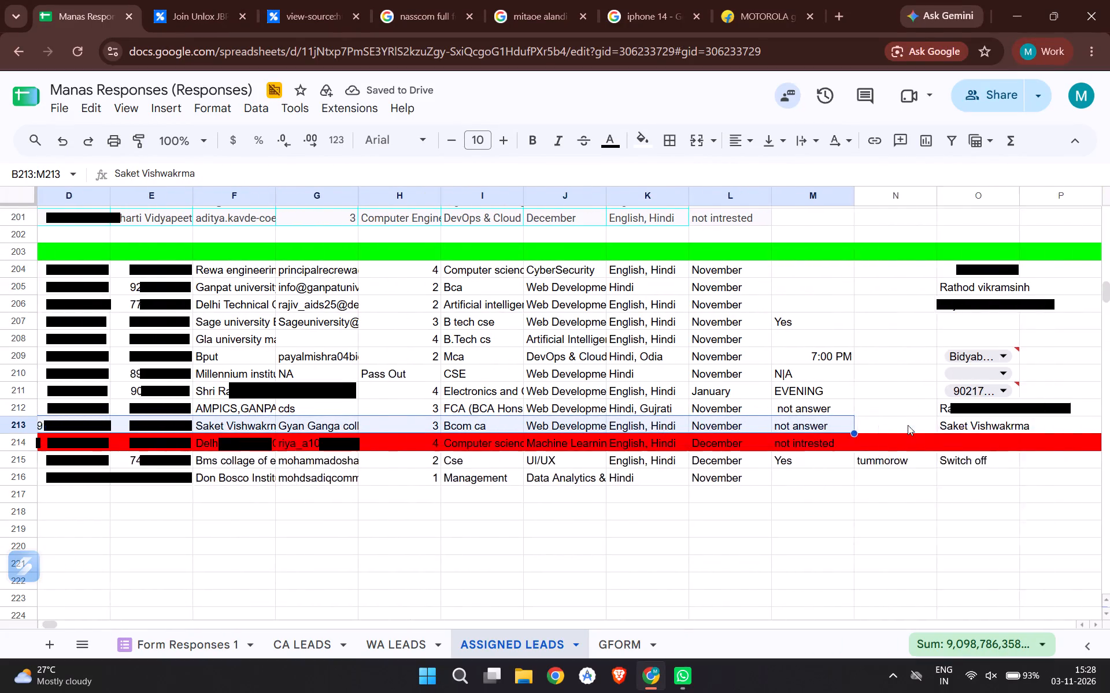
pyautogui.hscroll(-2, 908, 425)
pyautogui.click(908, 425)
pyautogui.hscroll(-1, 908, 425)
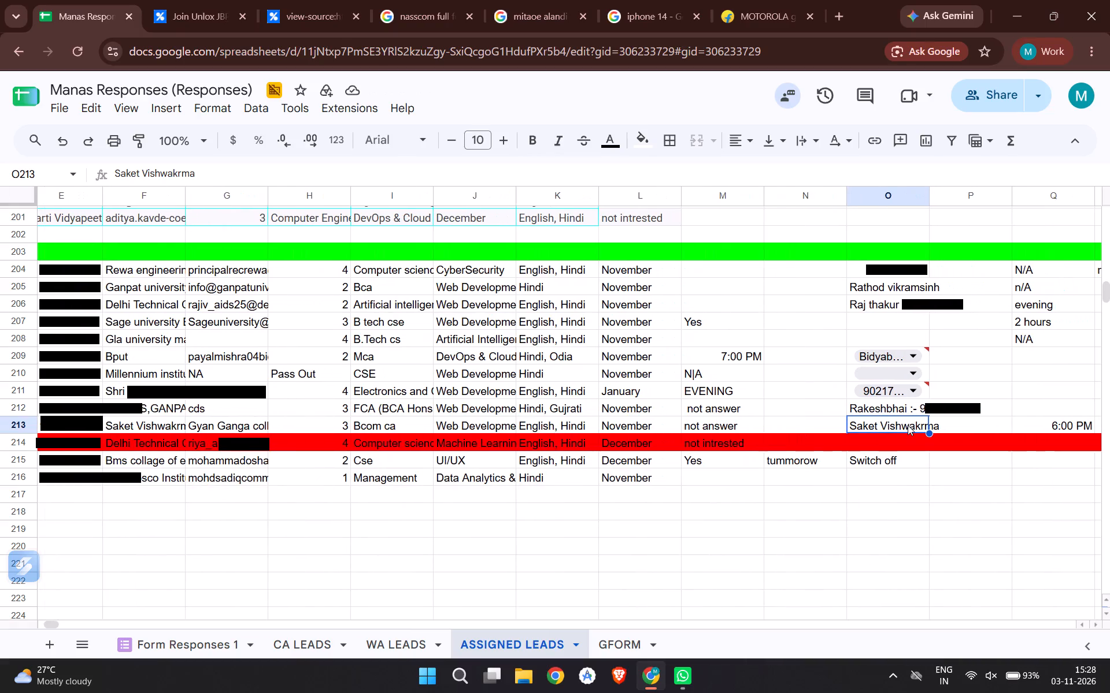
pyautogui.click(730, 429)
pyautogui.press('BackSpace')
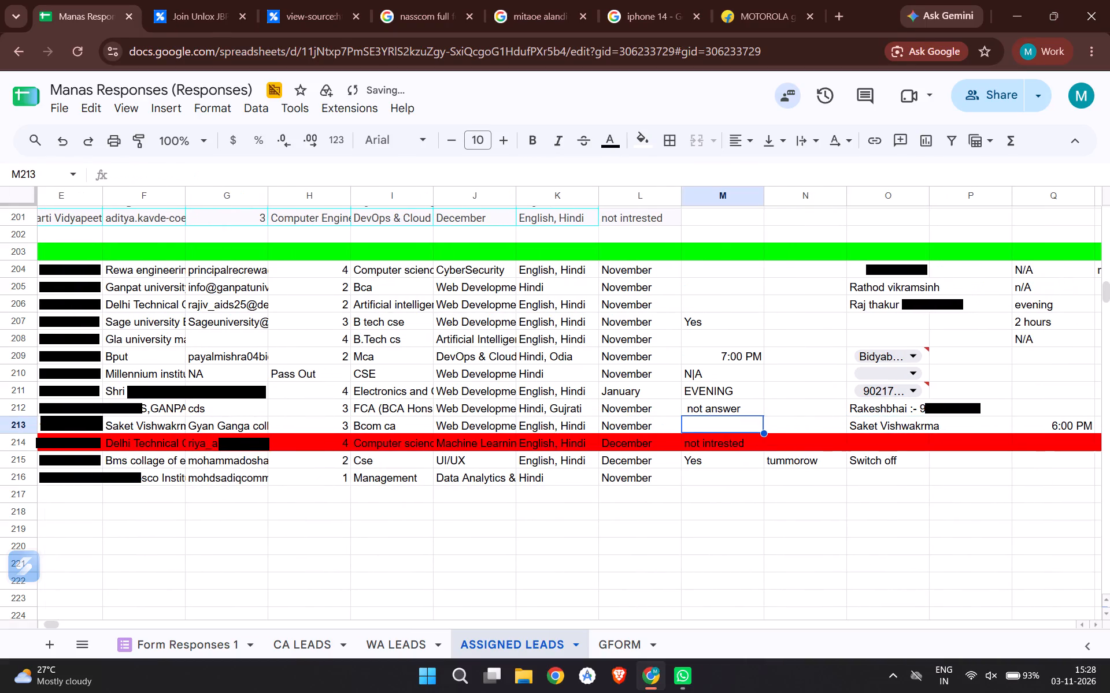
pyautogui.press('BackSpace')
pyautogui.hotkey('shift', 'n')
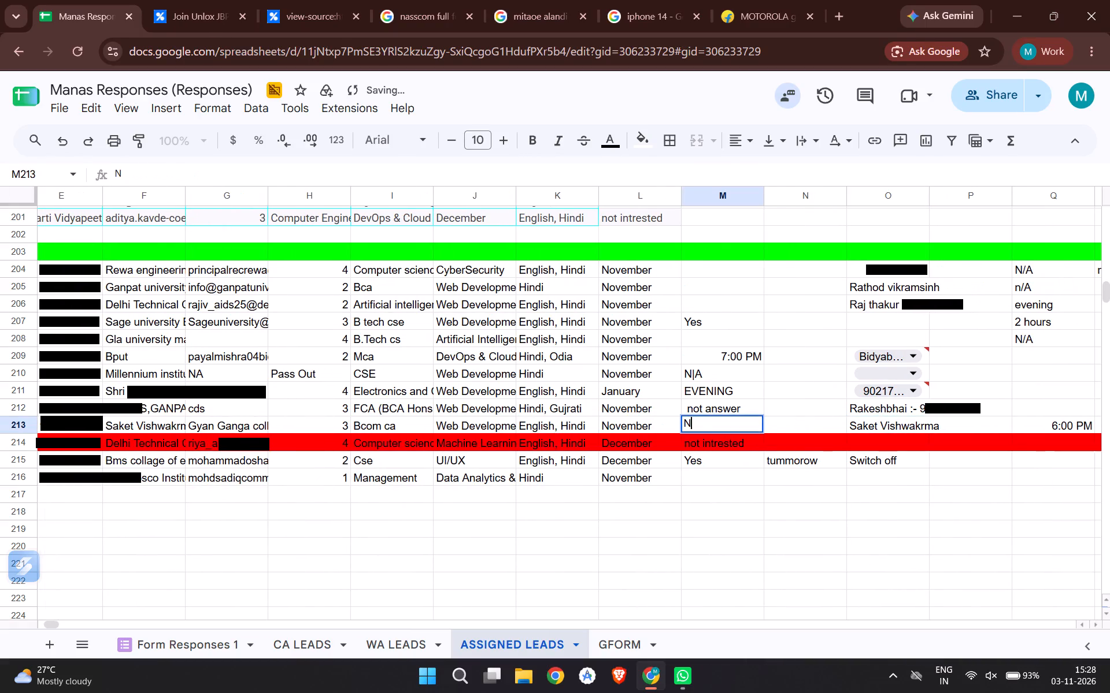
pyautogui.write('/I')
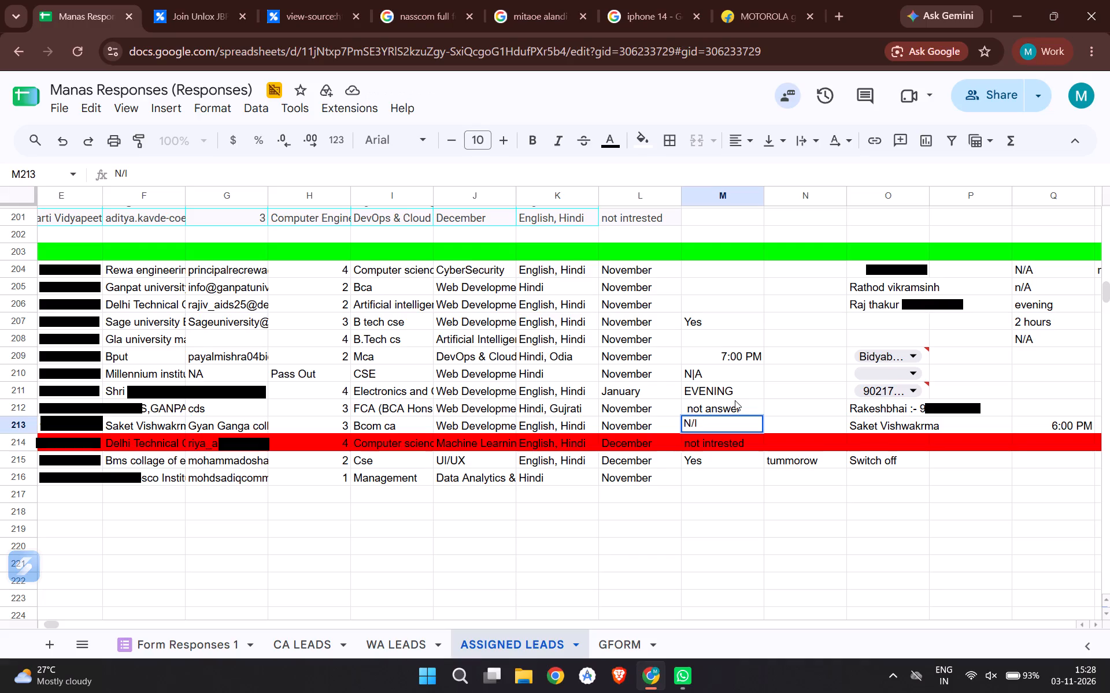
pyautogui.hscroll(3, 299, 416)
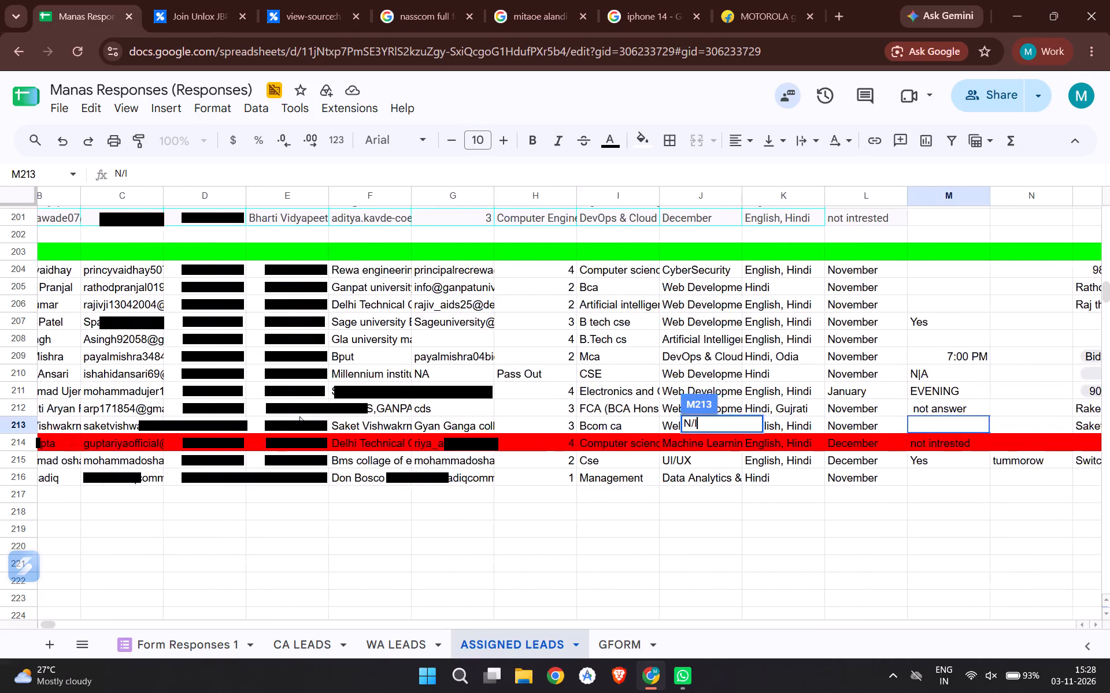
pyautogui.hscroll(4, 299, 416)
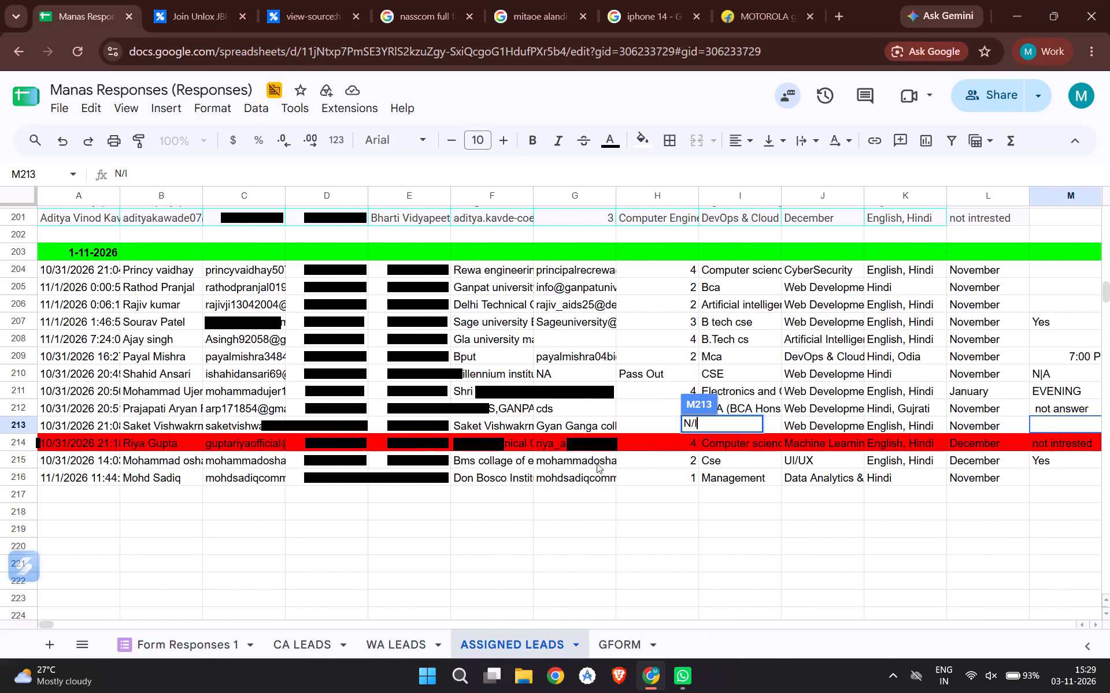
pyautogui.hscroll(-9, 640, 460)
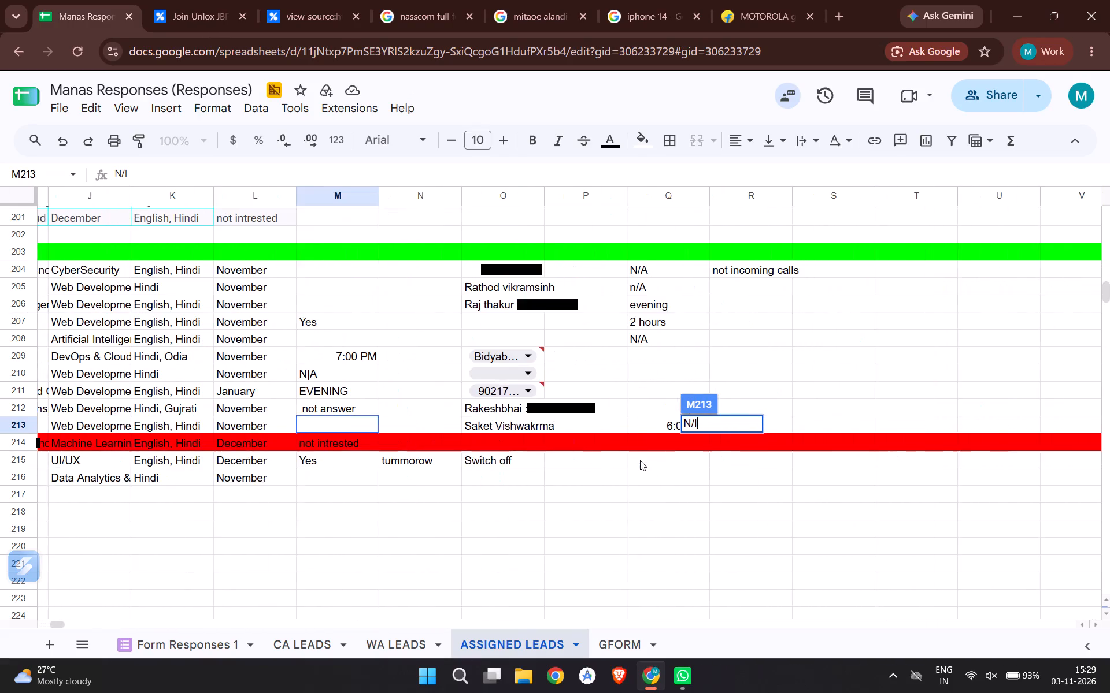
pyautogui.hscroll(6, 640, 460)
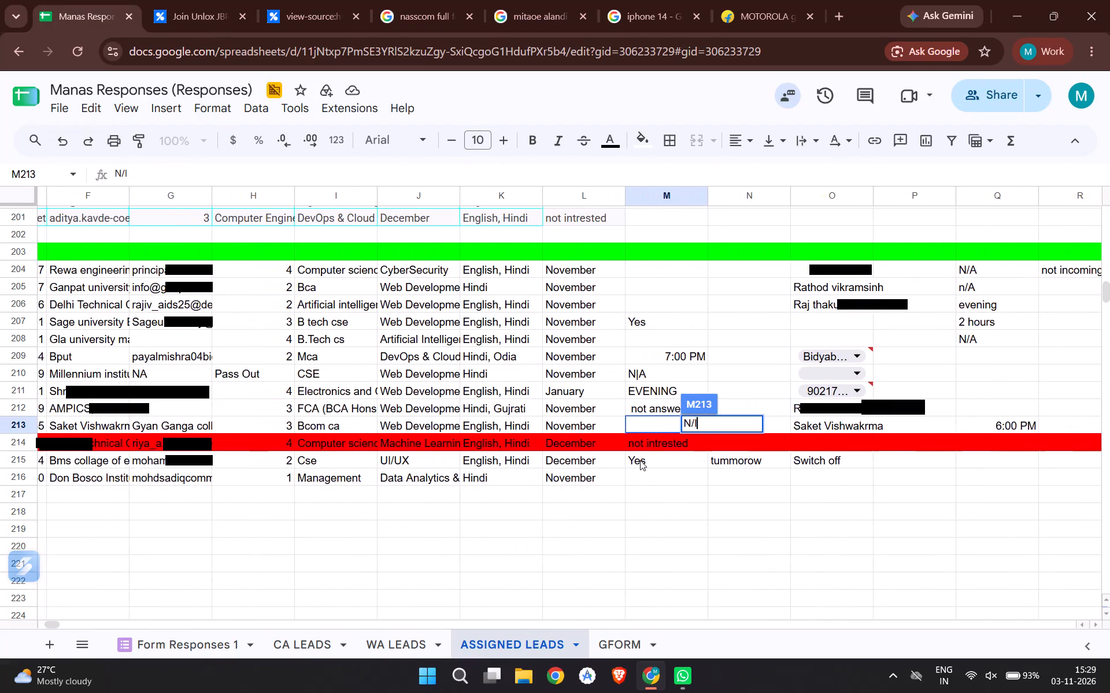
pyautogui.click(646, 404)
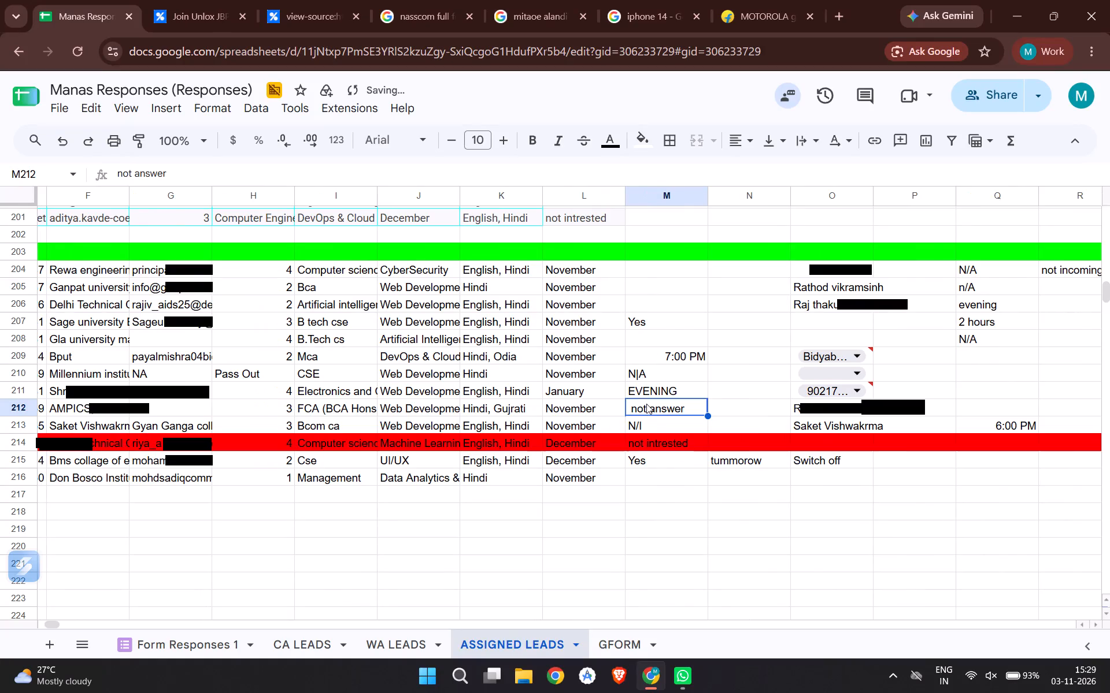
# Clear the call outcome cell in column M of row 213.
pyautogui.click(648, 422)
pyautogui.press('BackSpace')
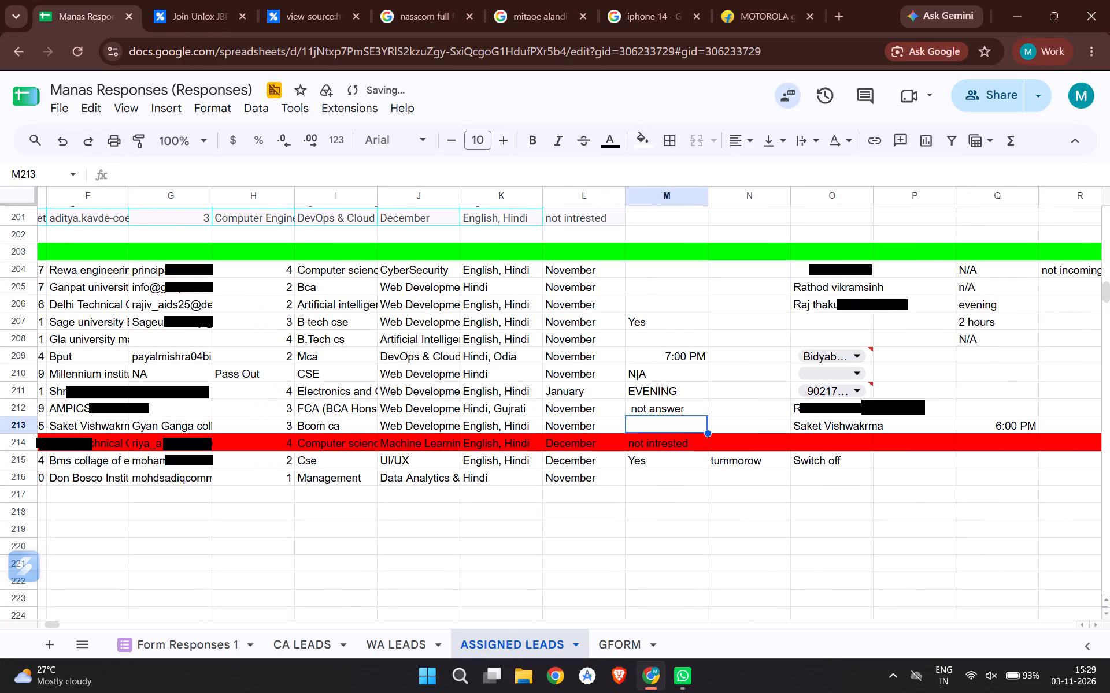
# Replace the call outcome in column M of row 212 with N/i.
pyautogui.click(662, 403)
pyautogui.press('BackSpace')
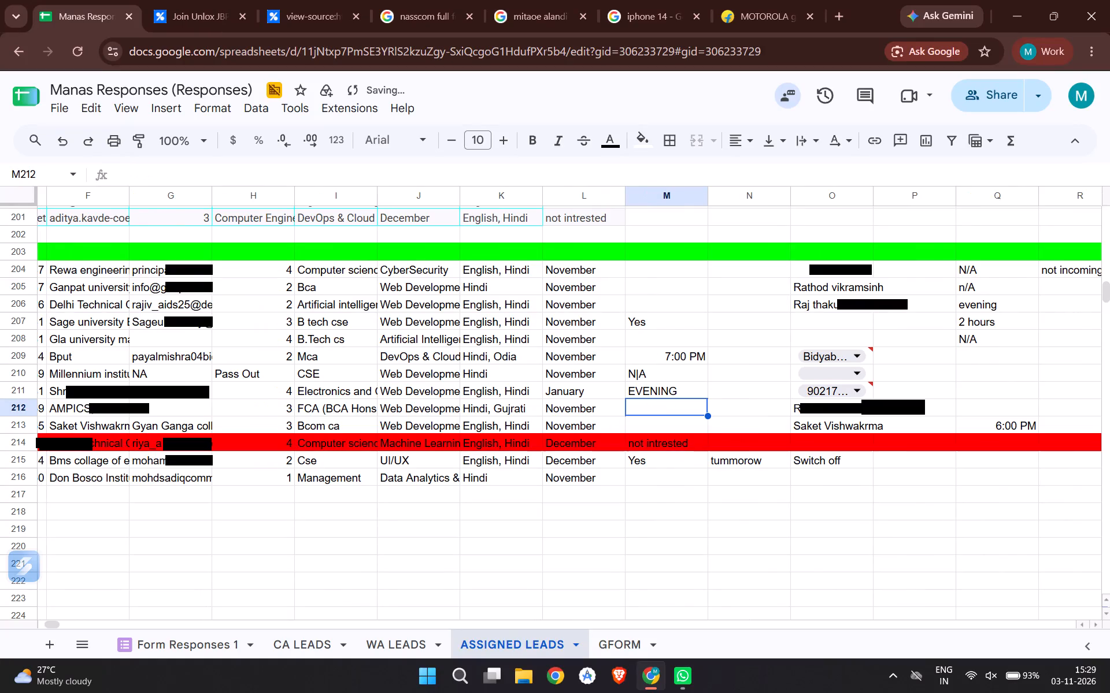
pyautogui.write('N?I')
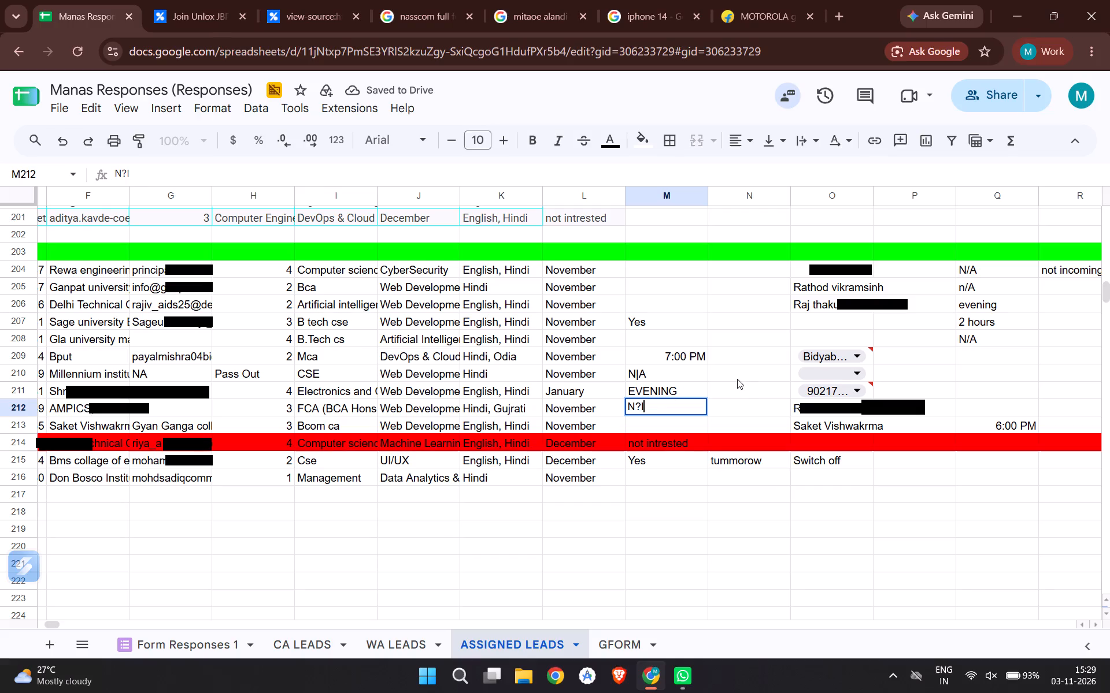
pyautogui.press('BackSpace')
pyautogui.press('BackSpace')
pyautogui.write('/i')
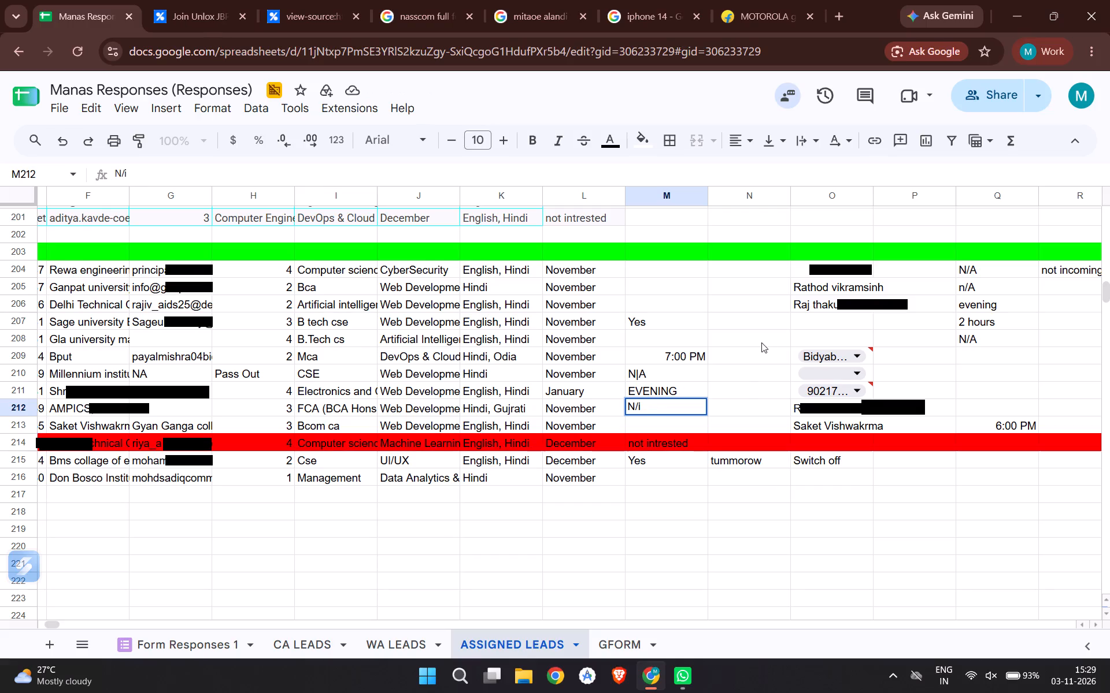
pyautogui.click(646, 386)
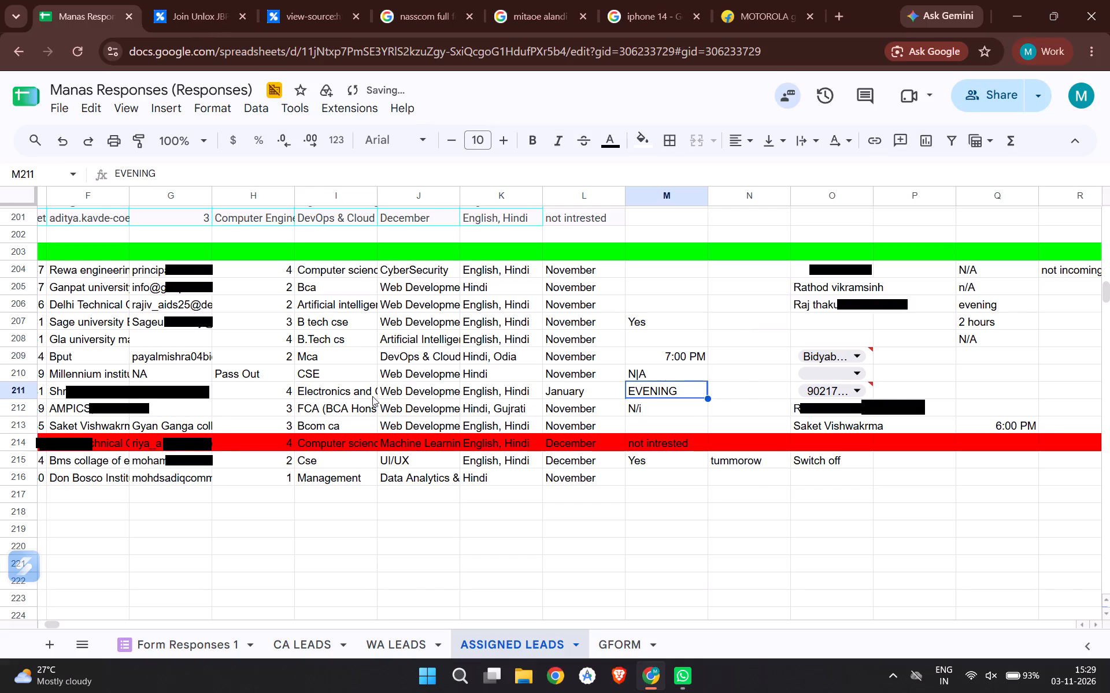
# Open the lead's name cell in column B of row 211 to show the full name.
pyautogui.hscroll(7, 395, 392)
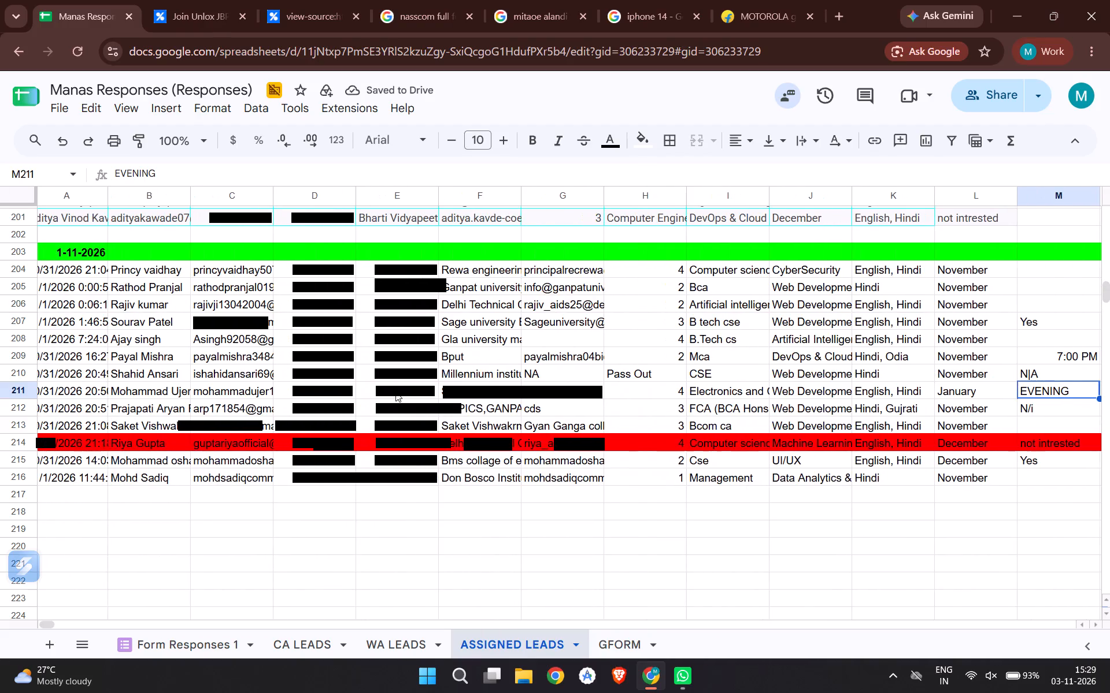
pyautogui.hscroll(1, 395, 392)
pyautogui.doubleClick(166, 390)
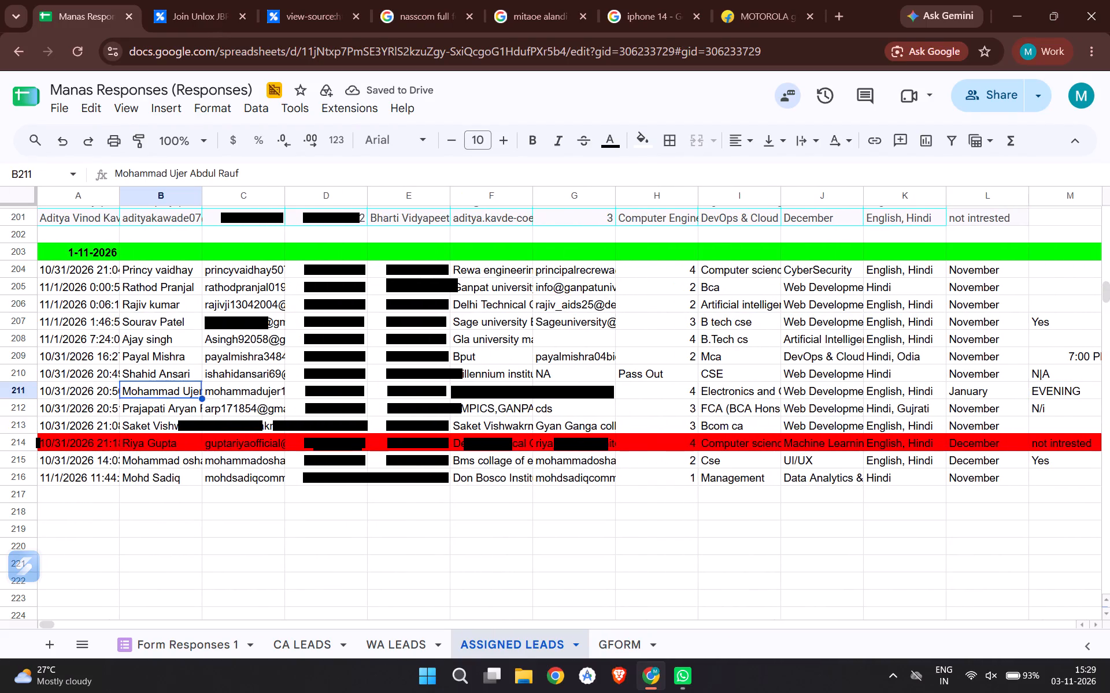
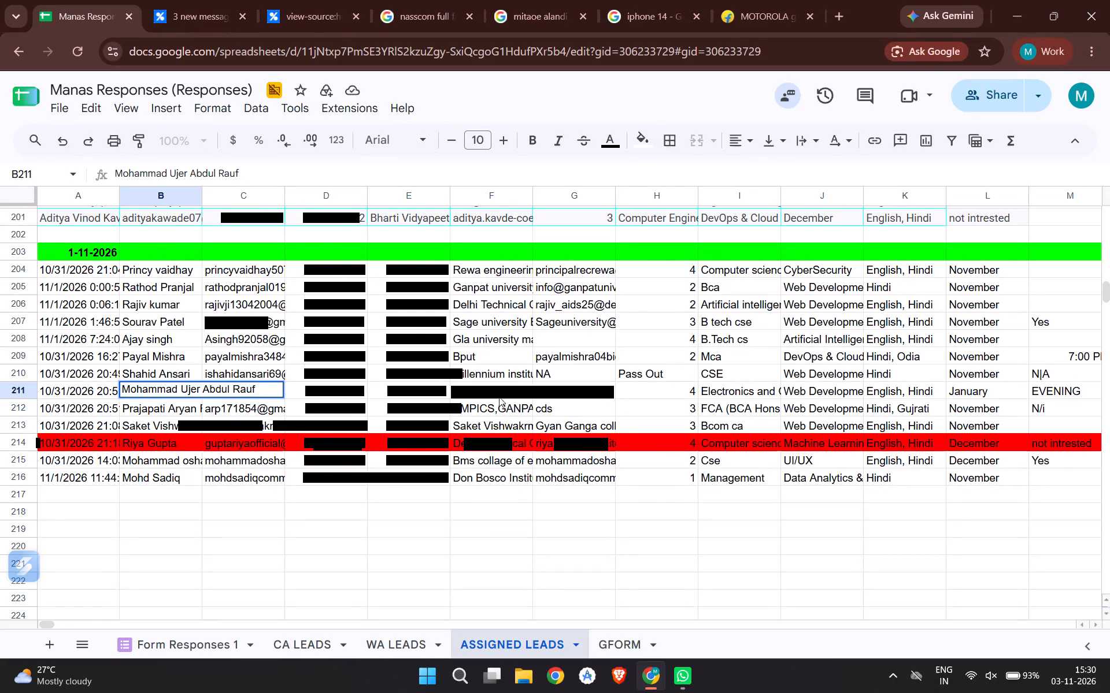
# Fill the Electronics and Computer Science Engineering entry in column I of row 211 across columns J to L.
pyautogui.click(771, 389)
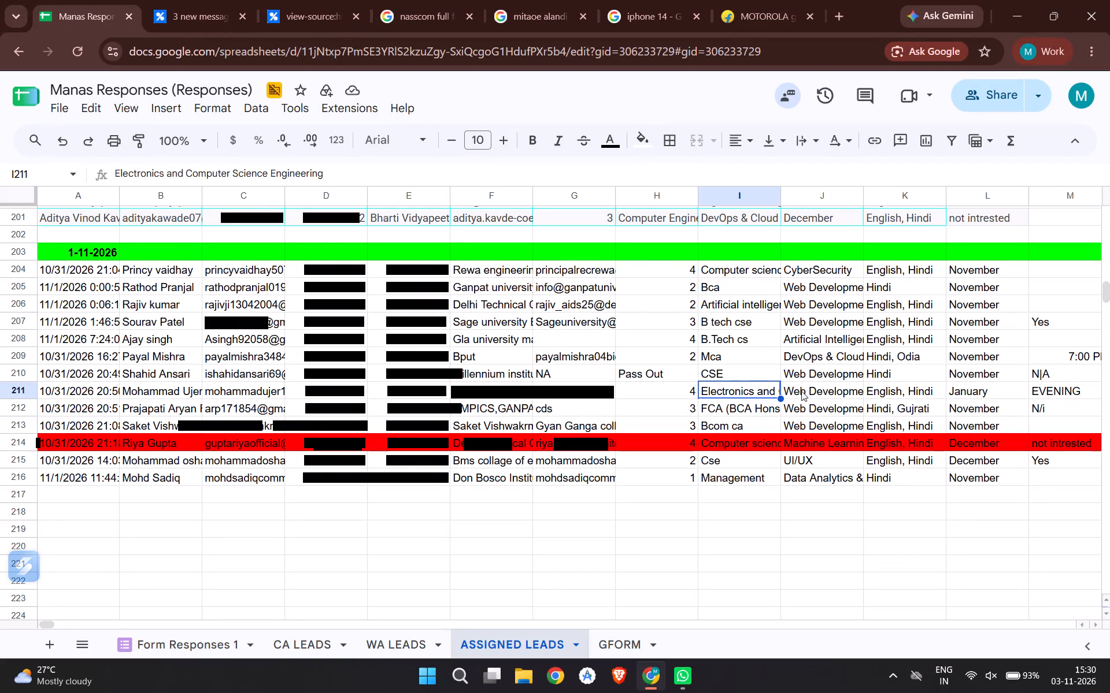
pyautogui.moveTo(777, 397); pyautogui.dragTo(928, 385)
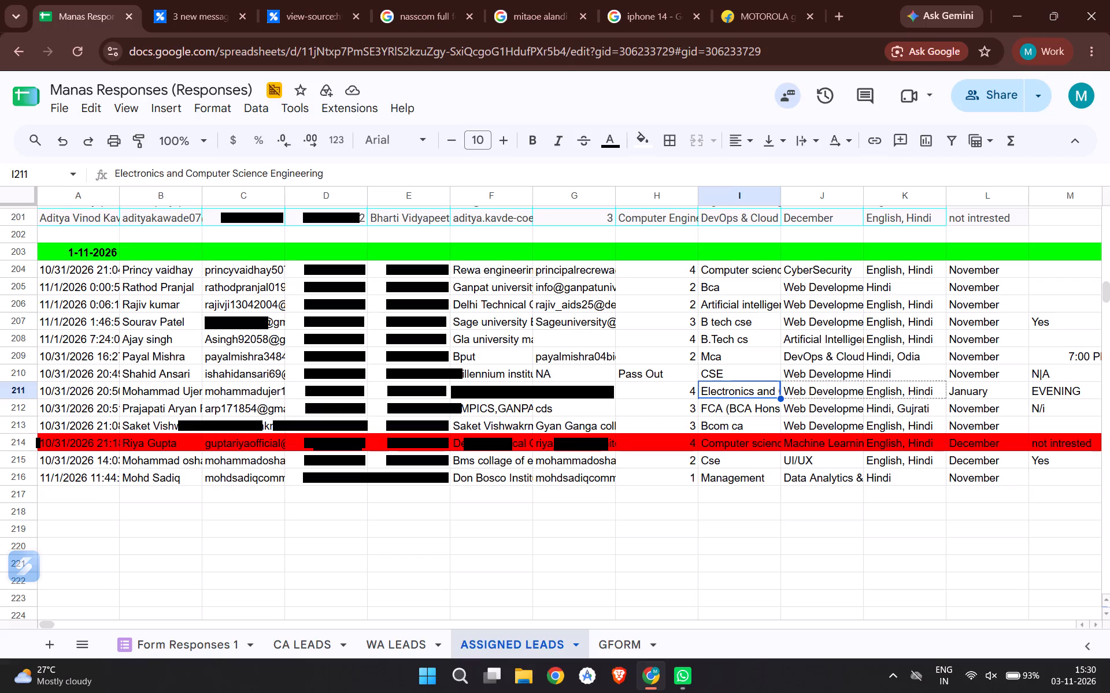
pyautogui.moveTo(928, 385); pyautogui.dragTo(948, 394)
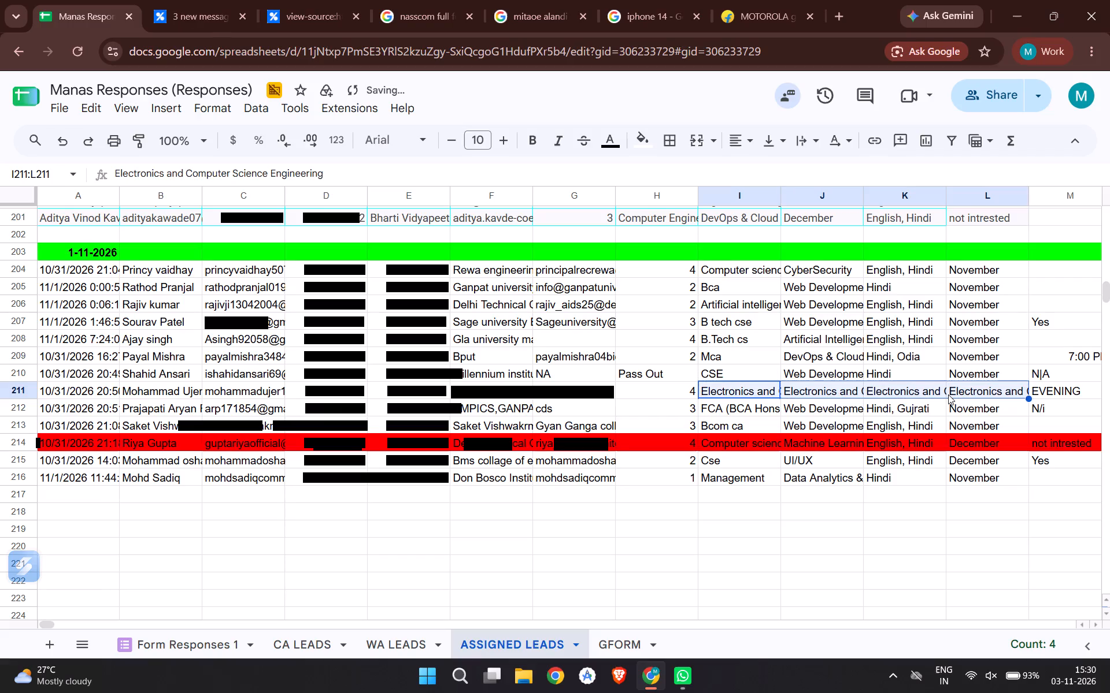
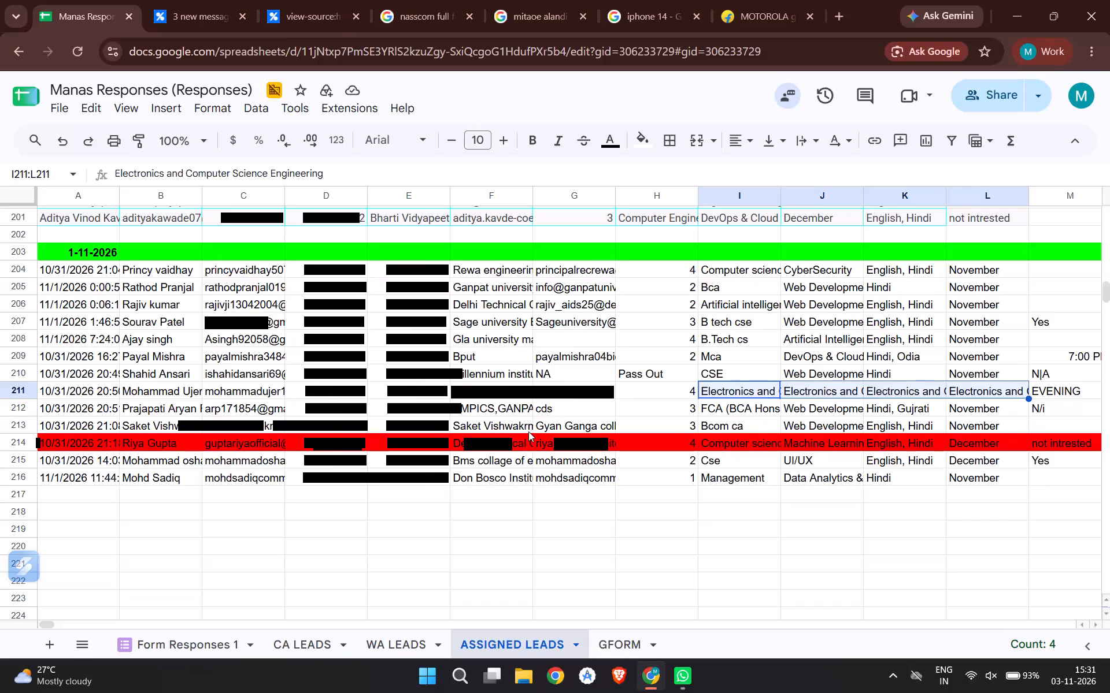
# Select the cells of the lead in row 209 from column I back to column C.
pyautogui.hscroll(-4, 528, 431)
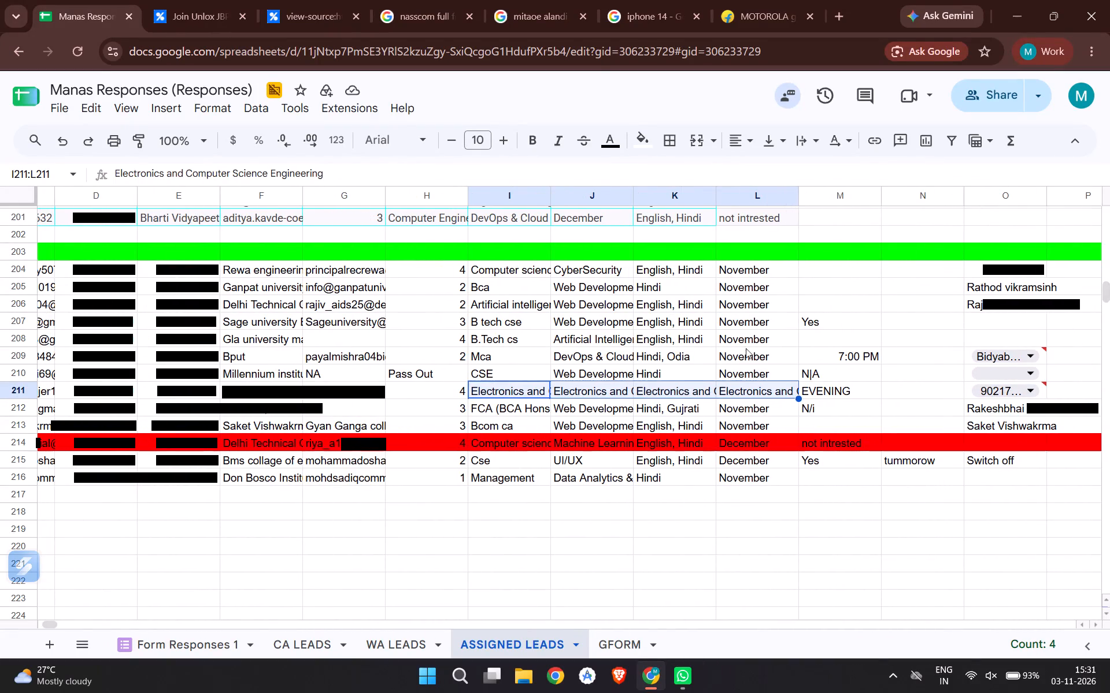
pyautogui.hscroll(2, 617, 352)
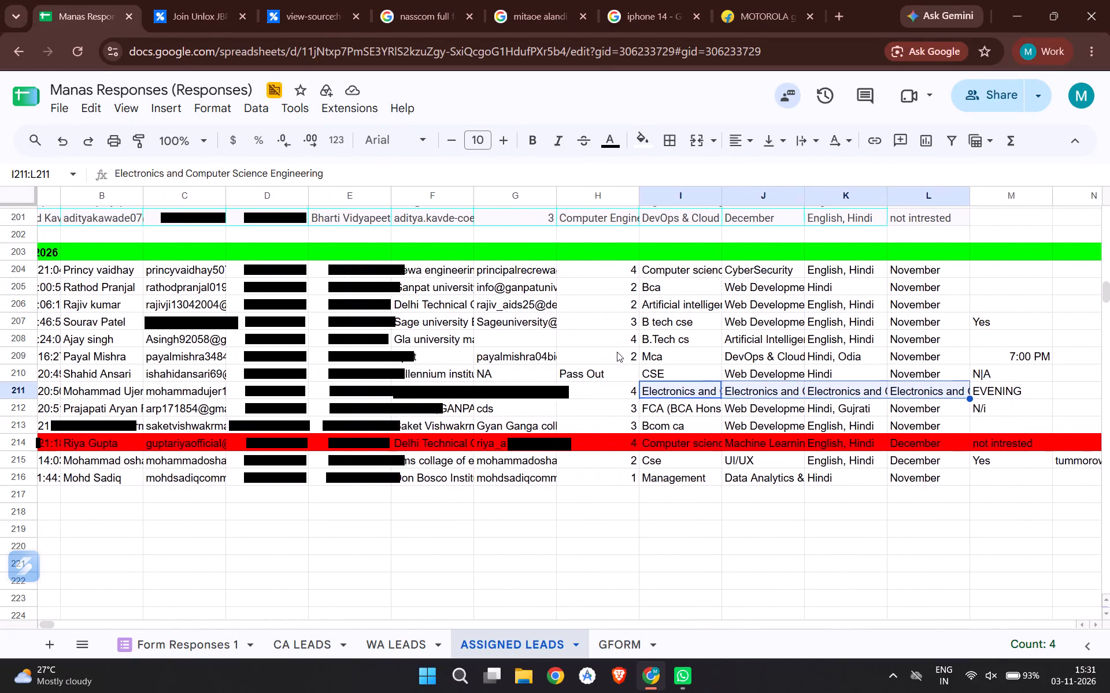
pyautogui.hscroll(1, 617, 352)
pyautogui.click(664, 358)
pyautogui.moveTo(664, 358); pyautogui.dragTo(294, 349)
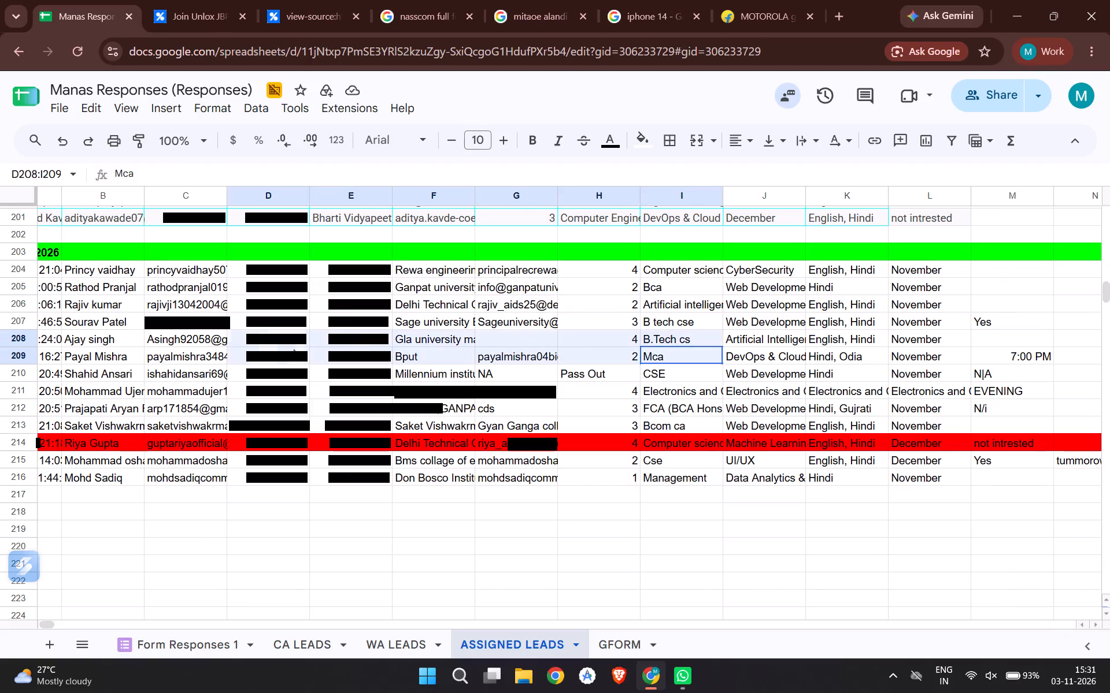
pyautogui.moveTo(294, 349); pyautogui.dragTo(175, 357)
pyautogui.hscroll(1, 175, 357)
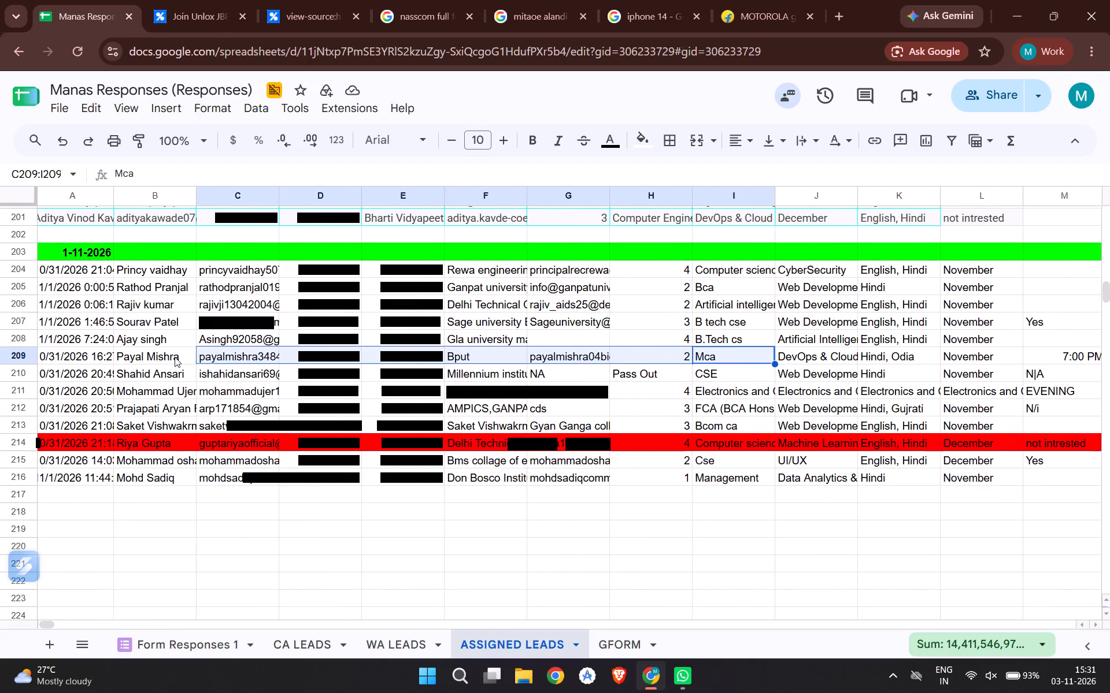
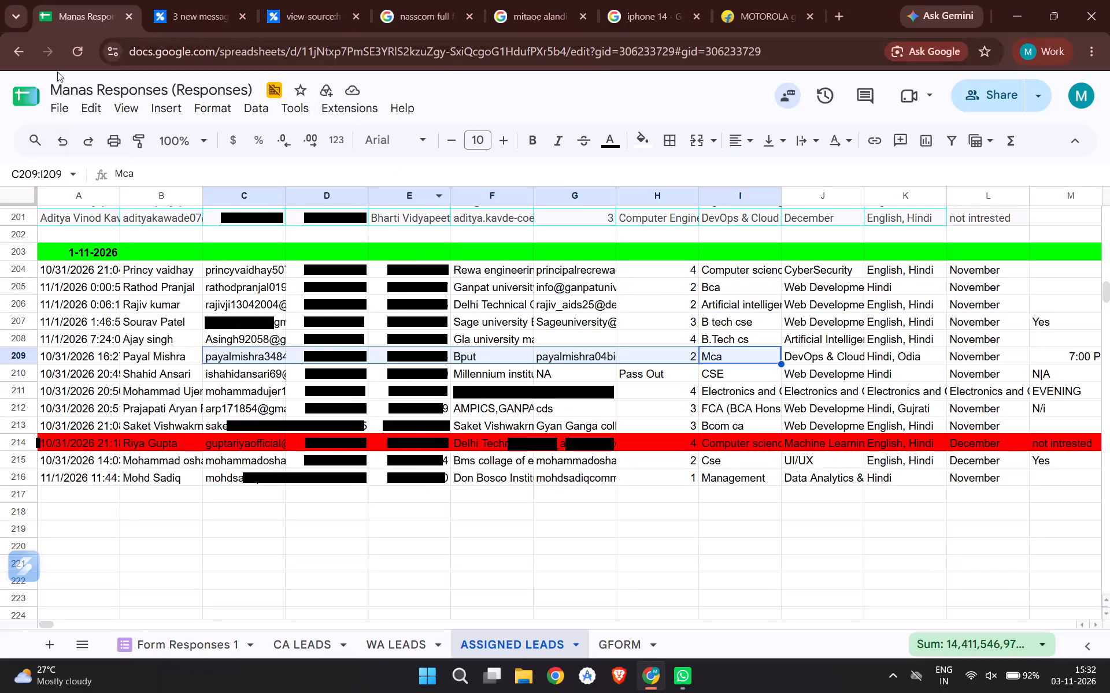
# Examine the 1-11-2026 leads across all columns, from contact details to call notes and follow-up times.
pyautogui.hscroll(-1, 472, 333)
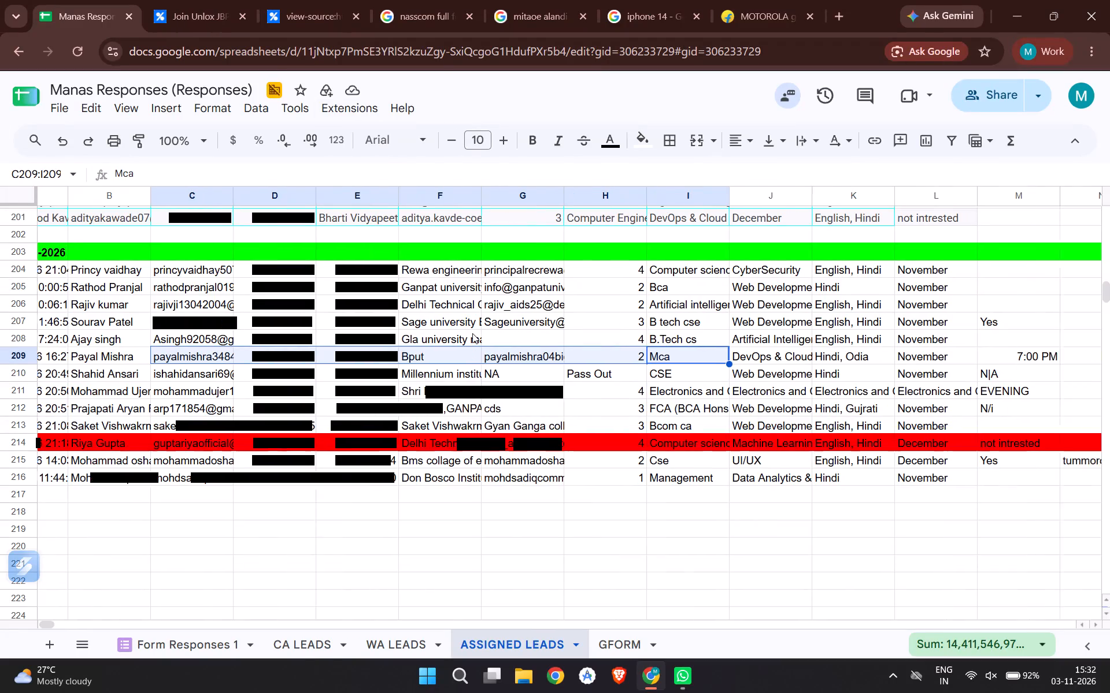
pyautogui.hscroll(-6, 472, 333)
pyautogui.hscroll(1, 472, 333)
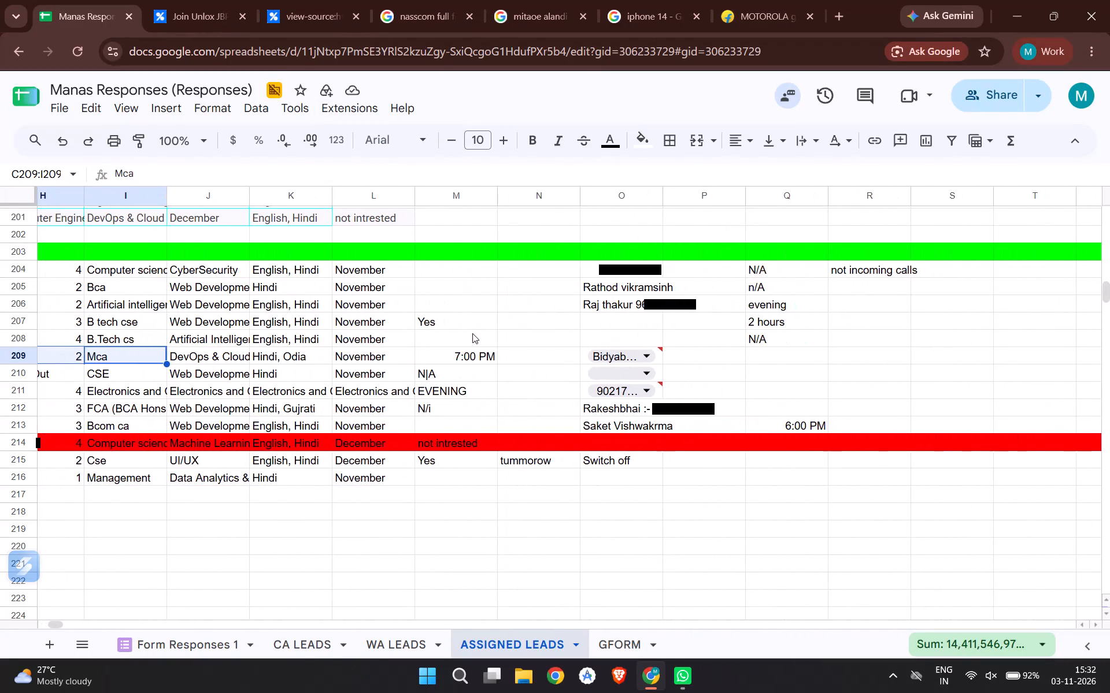
pyautogui.hscroll(1, 472, 333)
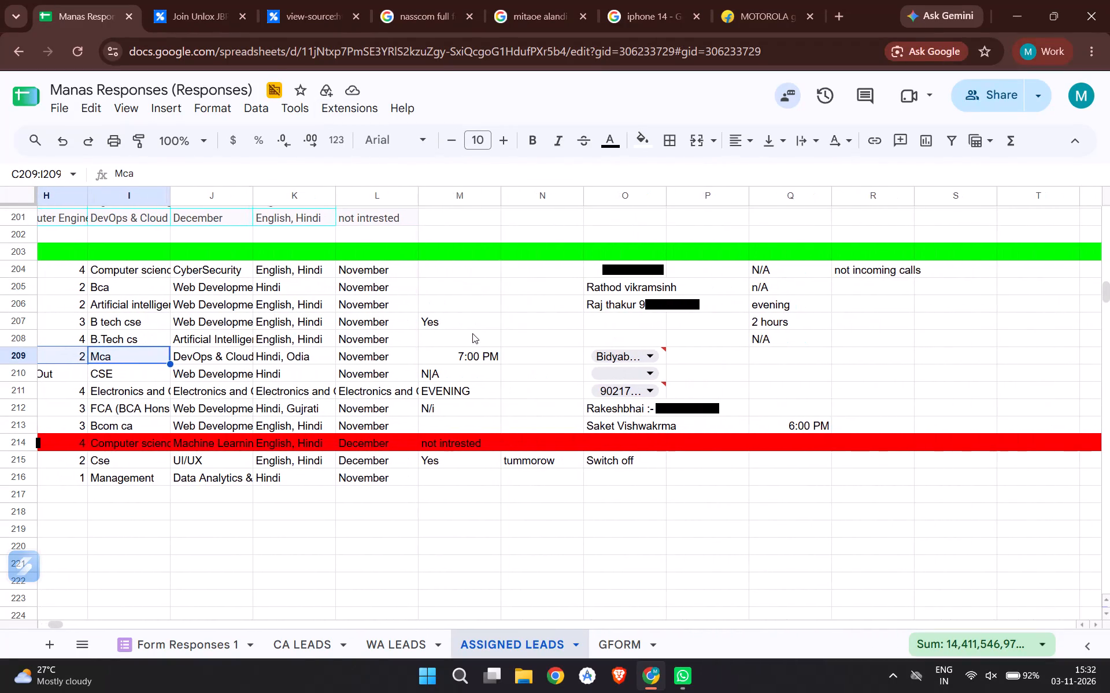
pyautogui.hscroll(1, 472, 333)
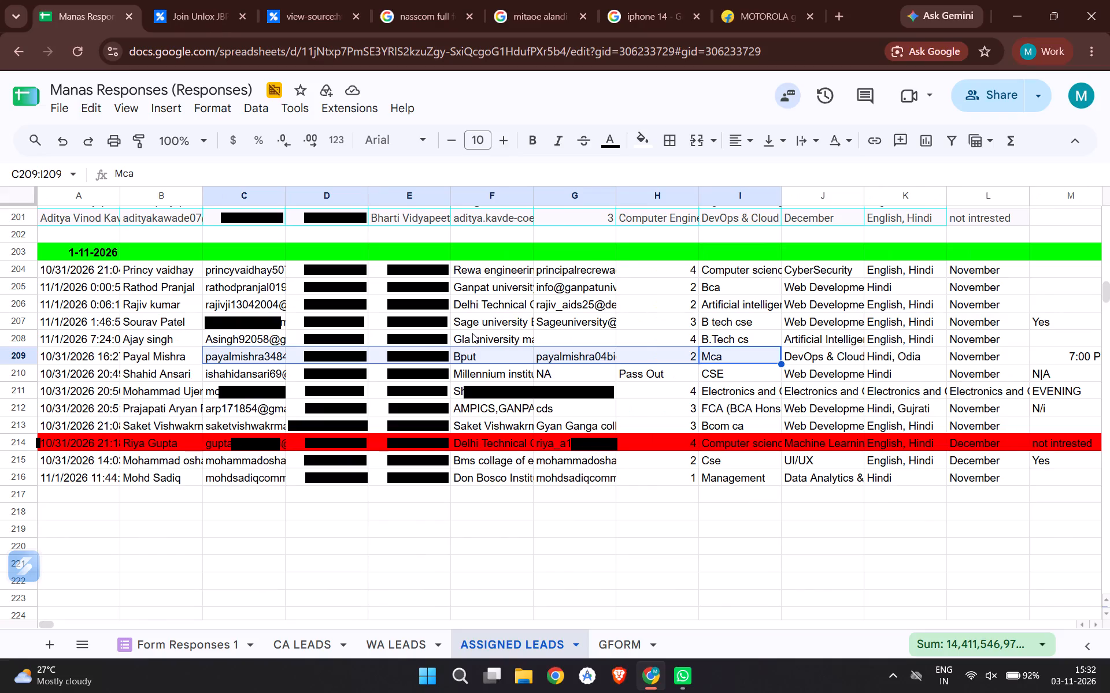
pyautogui.hscroll(-1, 843, 309)
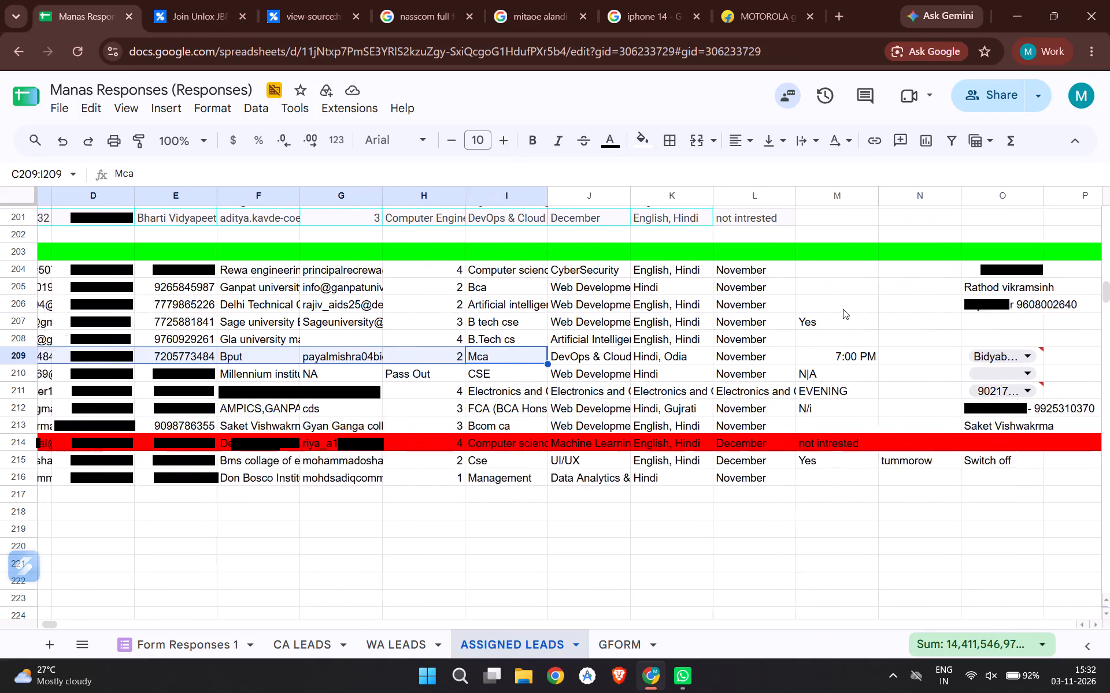
pyautogui.hscroll(-2, 843, 309)
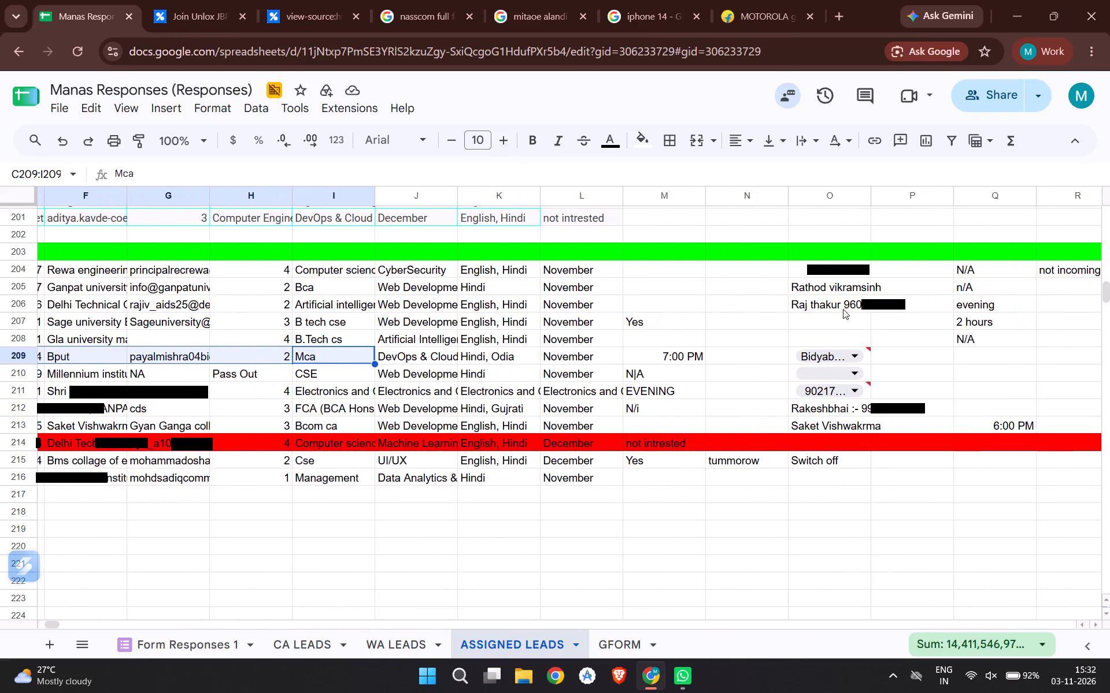
pyautogui.hscroll(-2, 843, 309)
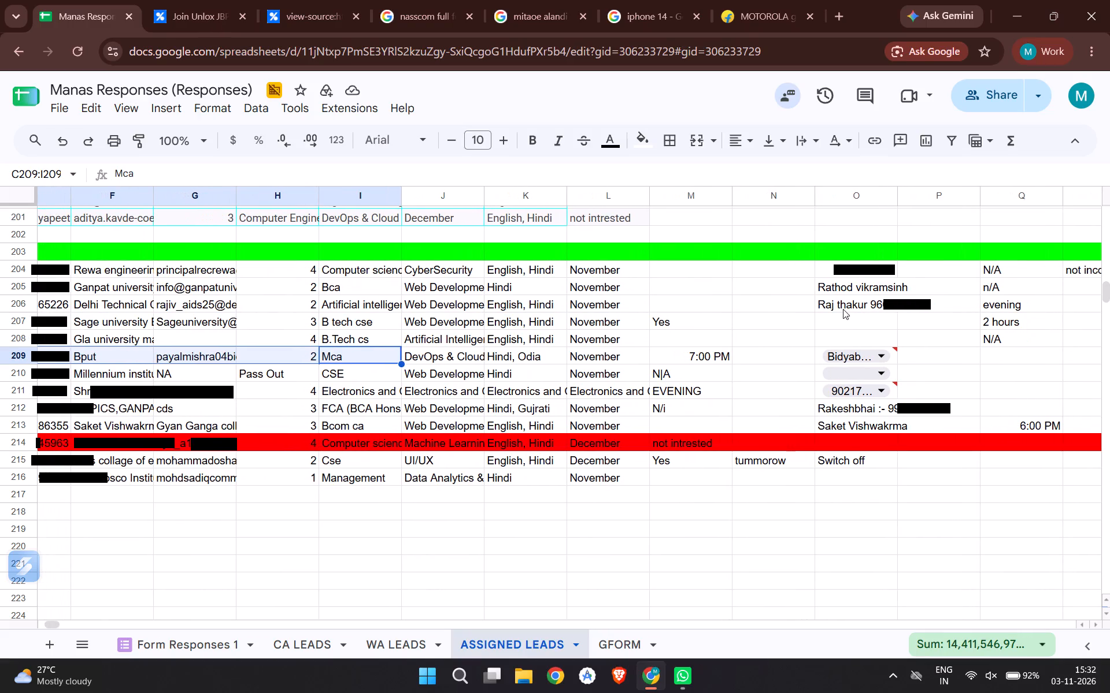
pyautogui.hscroll(5, 283, 367)
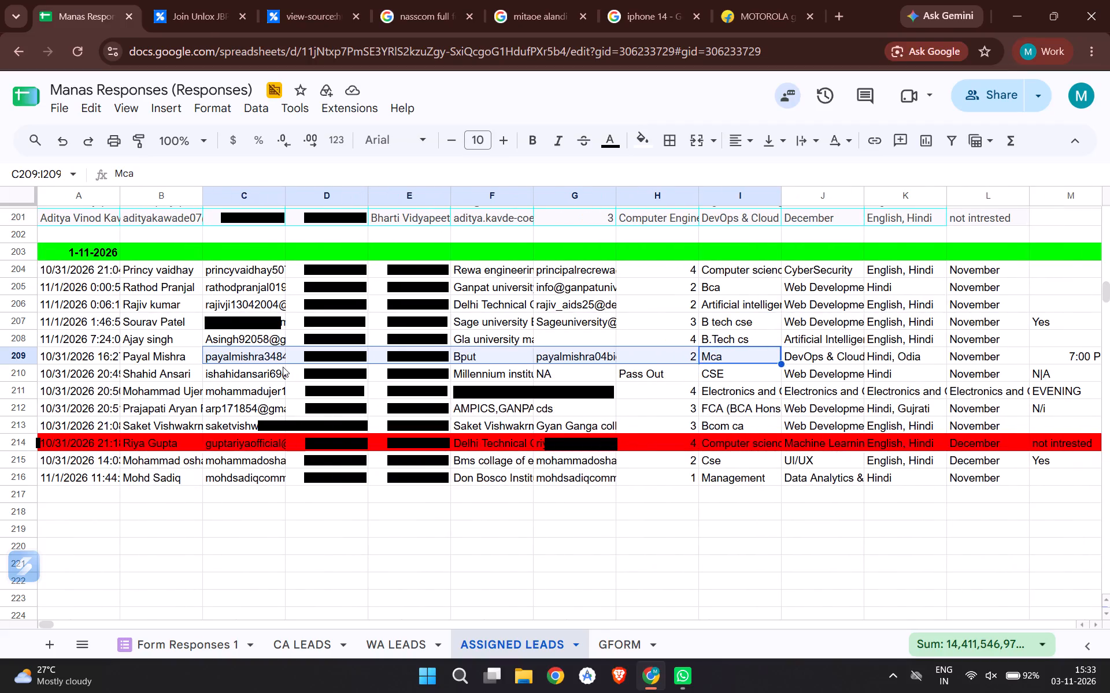
# Open the name cell of the lead in row 207 and check that lead's details and call notes.
pyautogui.click(232, 324)
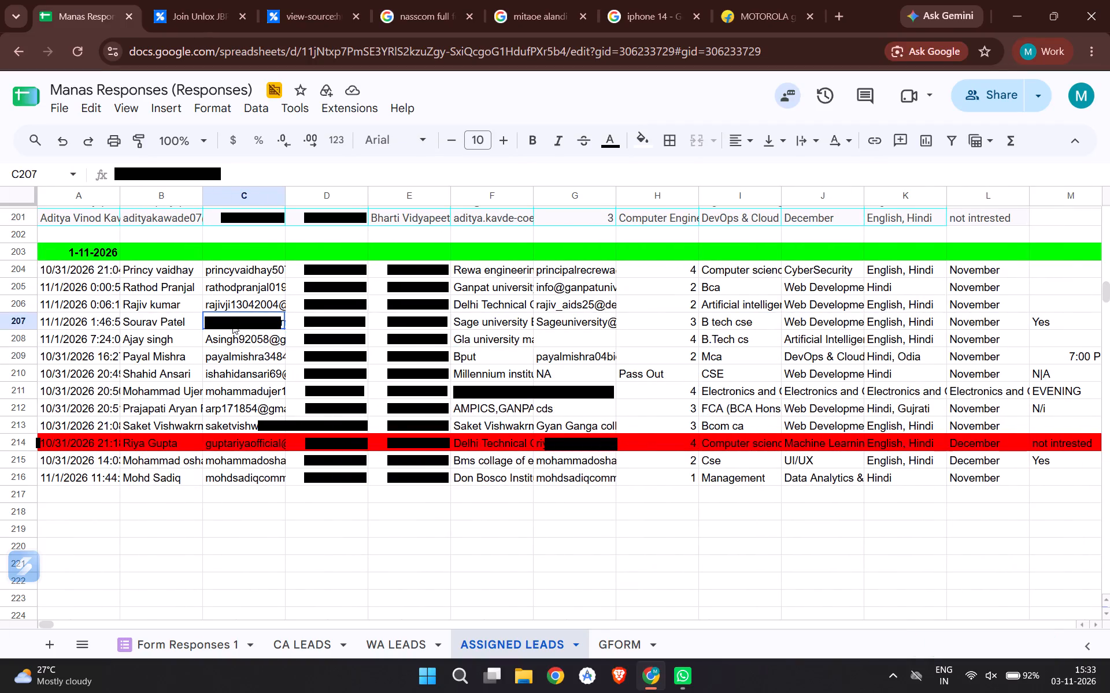
pyautogui.doubleClick(155, 330)
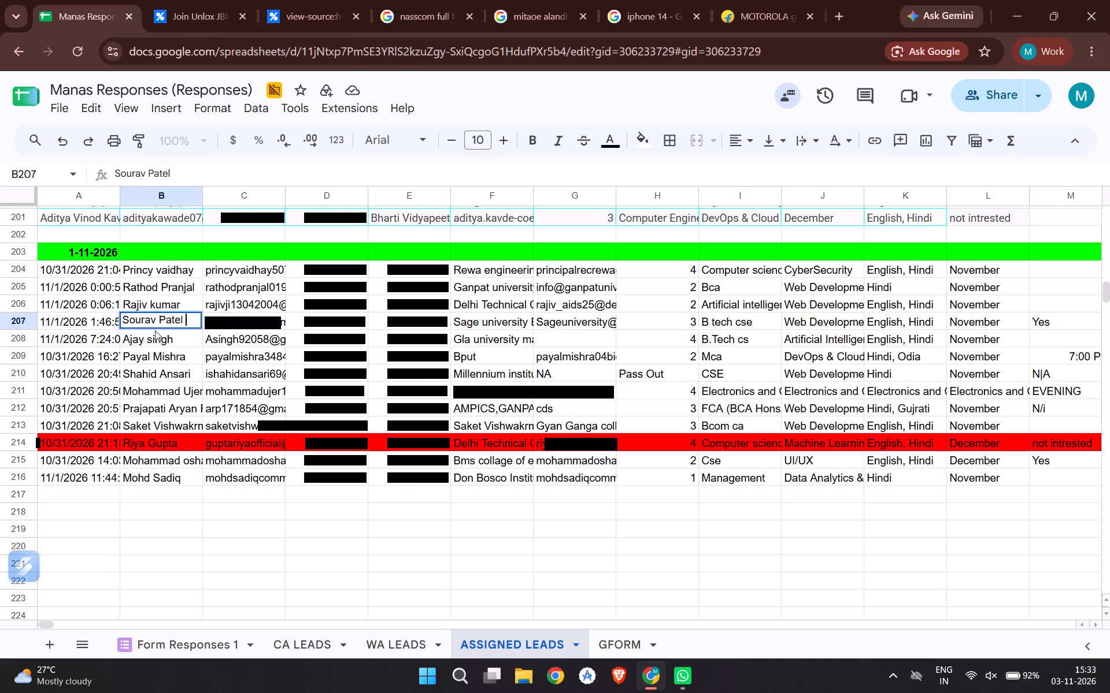
pyautogui.hscroll(-6, 373, 353)
pyautogui.hscroll(1, 373, 353)
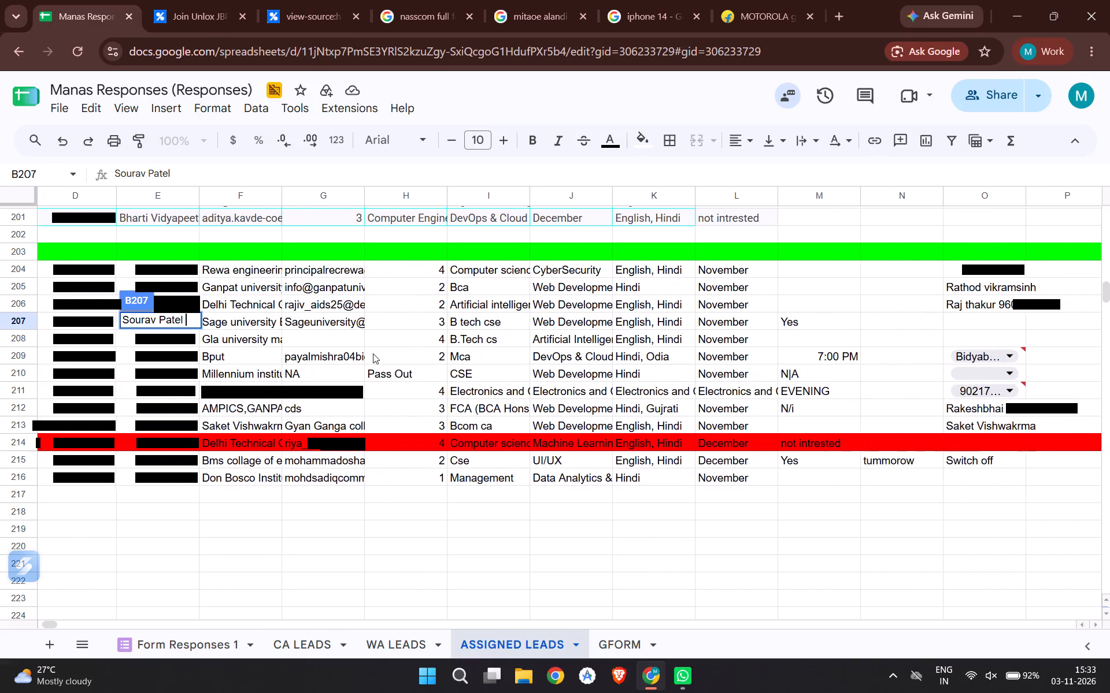
pyautogui.hscroll(4, 373, 353)
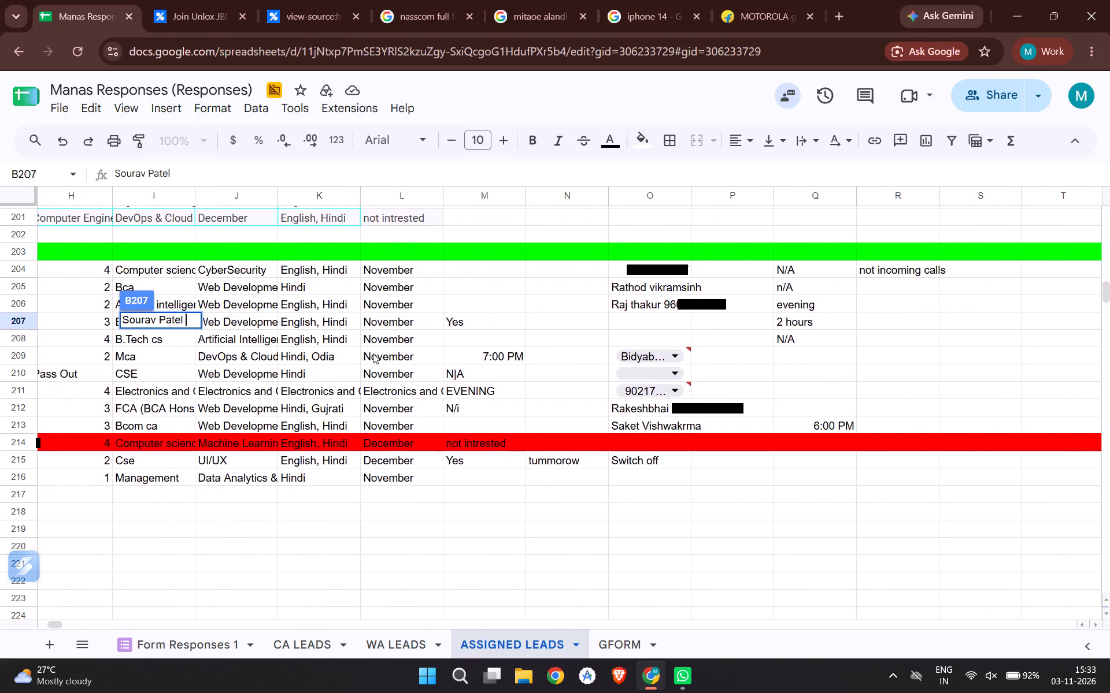
pyautogui.hscroll(2, 373, 353)
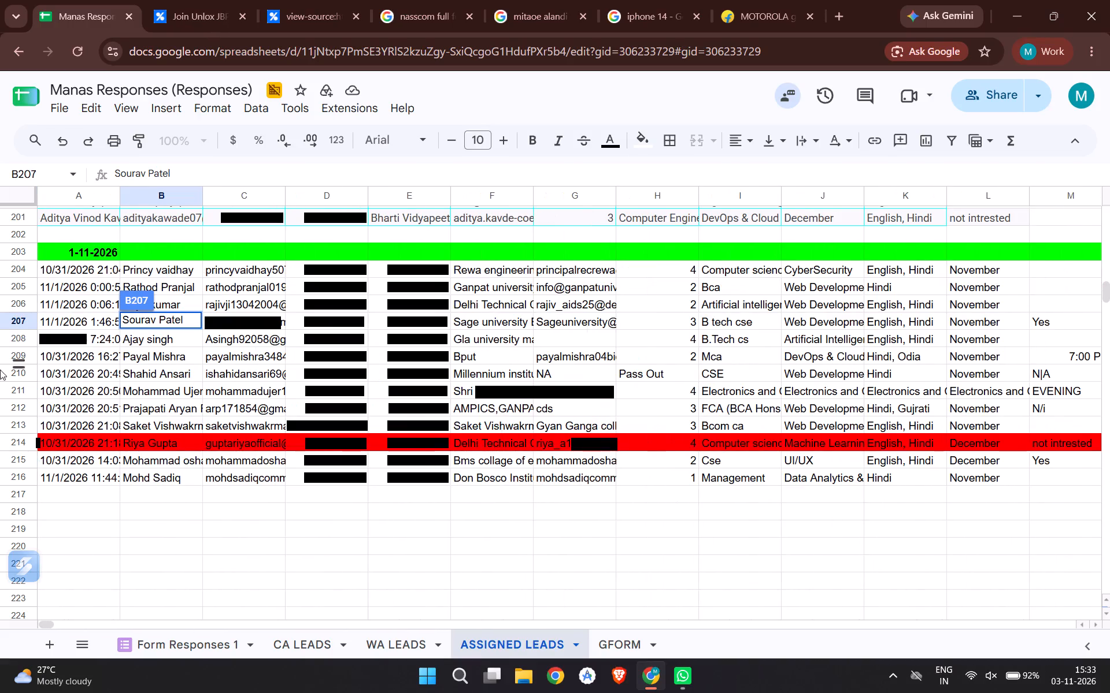
pyautogui.click(194, 303)
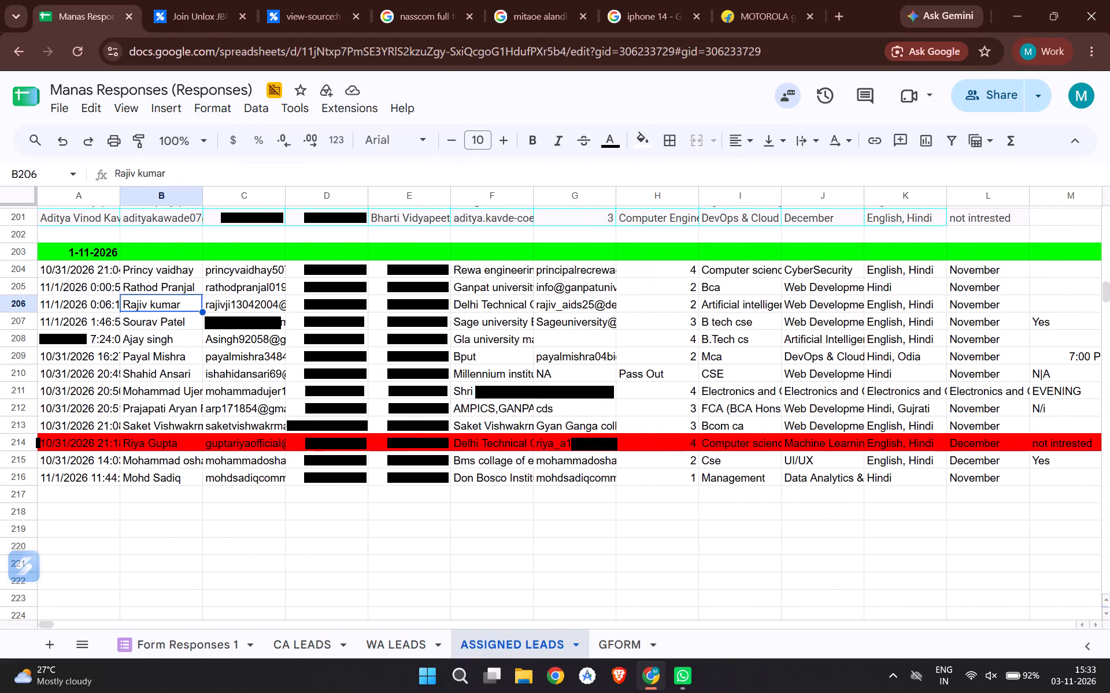
pyautogui.click(177, 321)
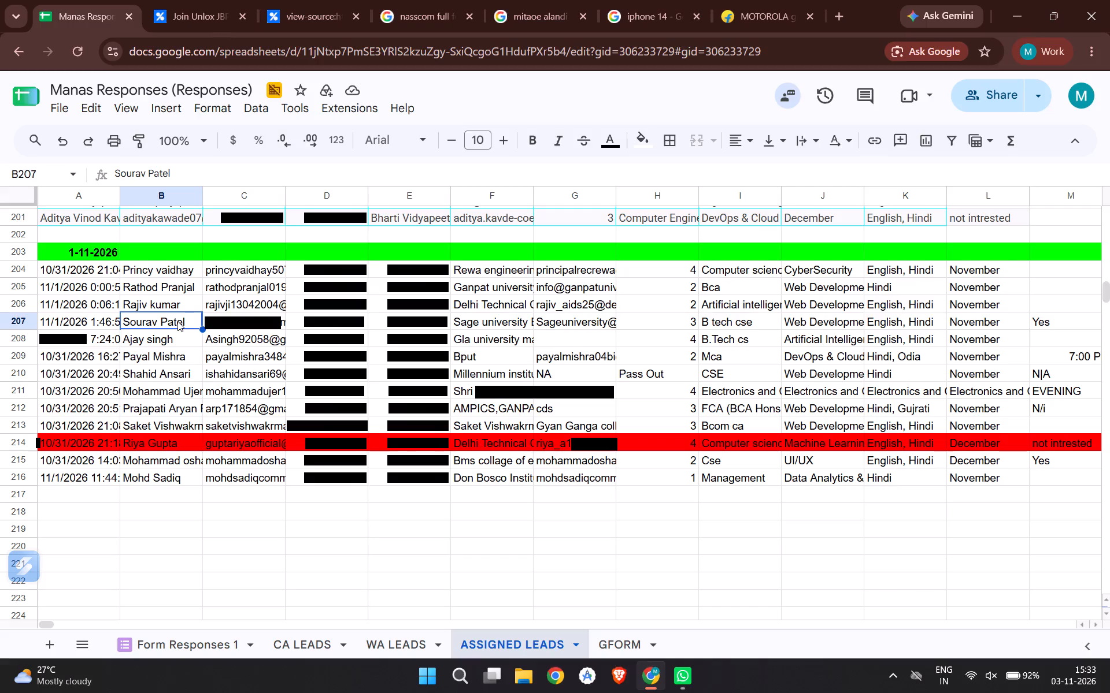
# Review the earlier leads above the 1-11-2026 section and select the phone number cell in row 195.
pyautogui.scroll(3, 177, 321)
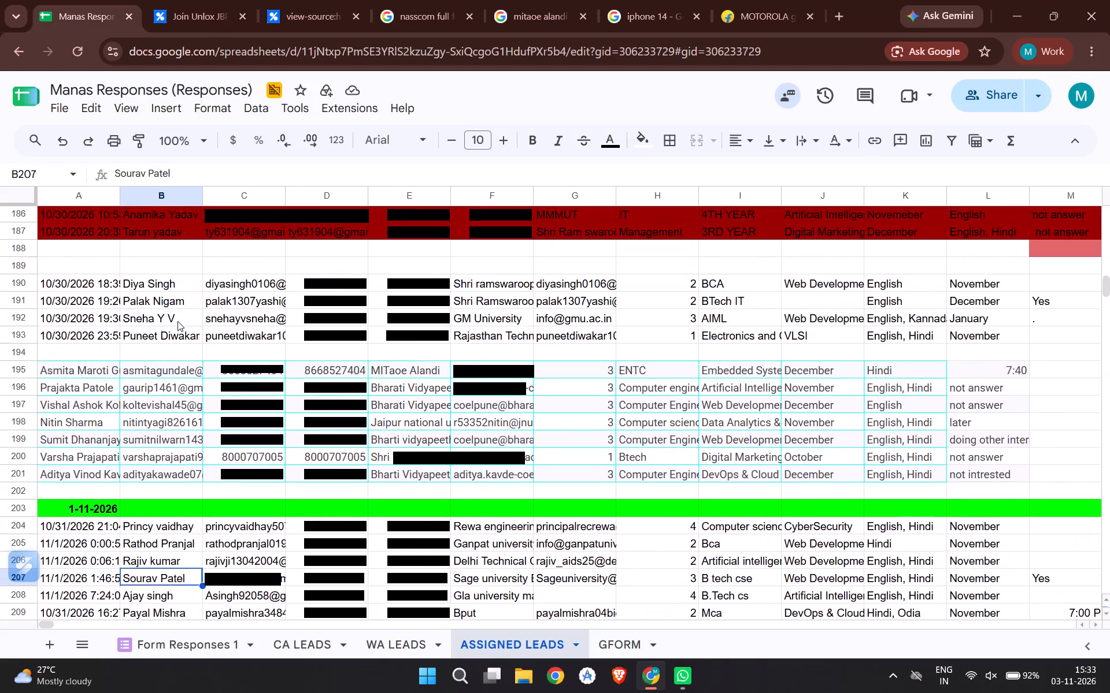
pyautogui.scroll(1, 177, 321)
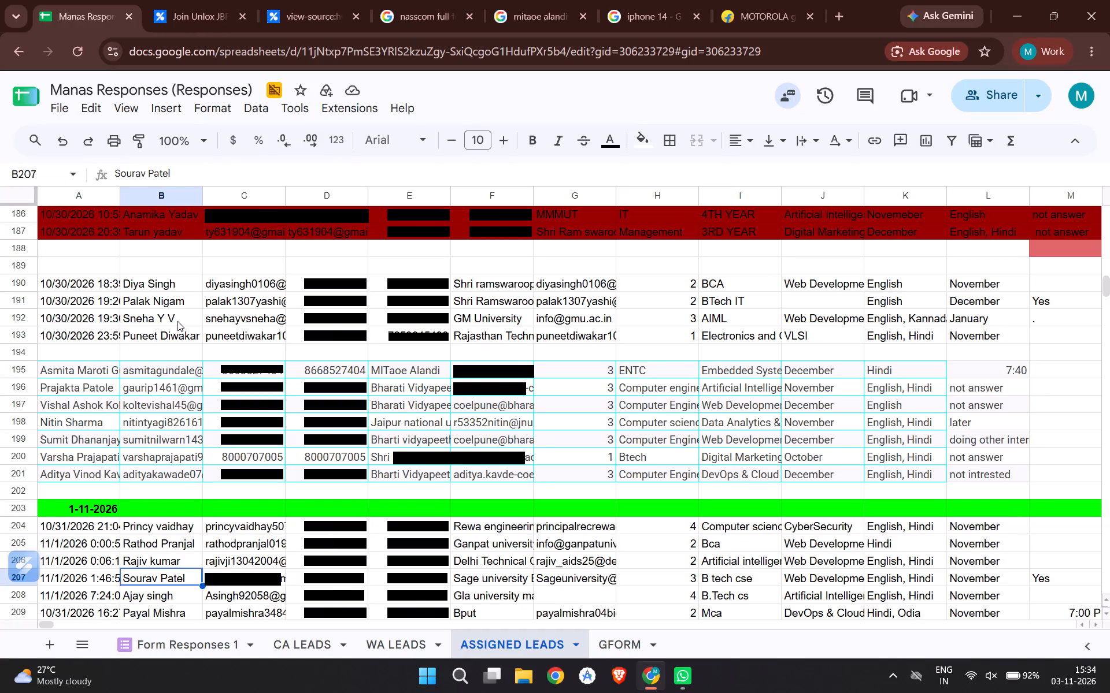
pyautogui.hscroll(1, 177, 321)
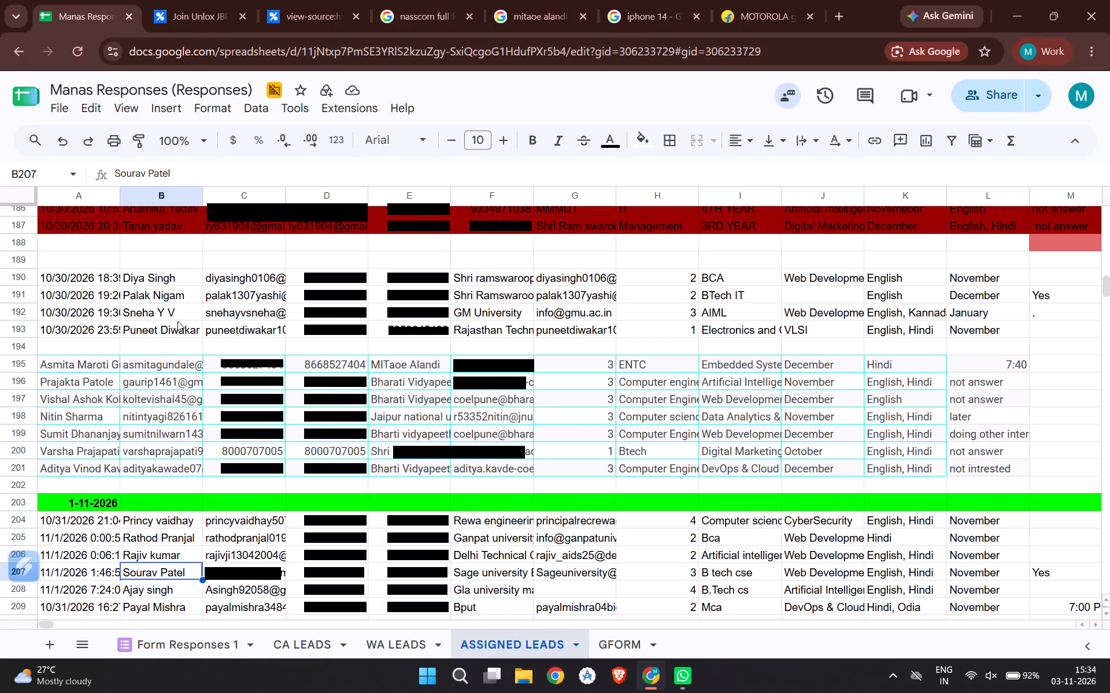
pyautogui.hscroll(1, 177, 321)
pyautogui.hscroll(1, 220, 373)
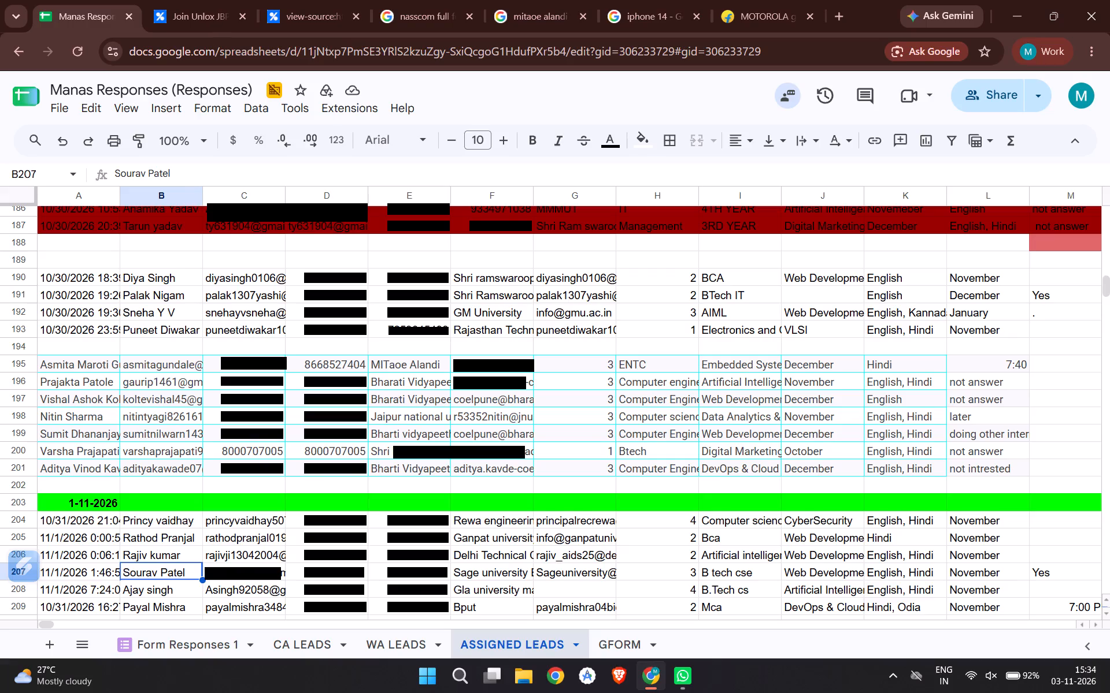
pyautogui.click(224, 357)
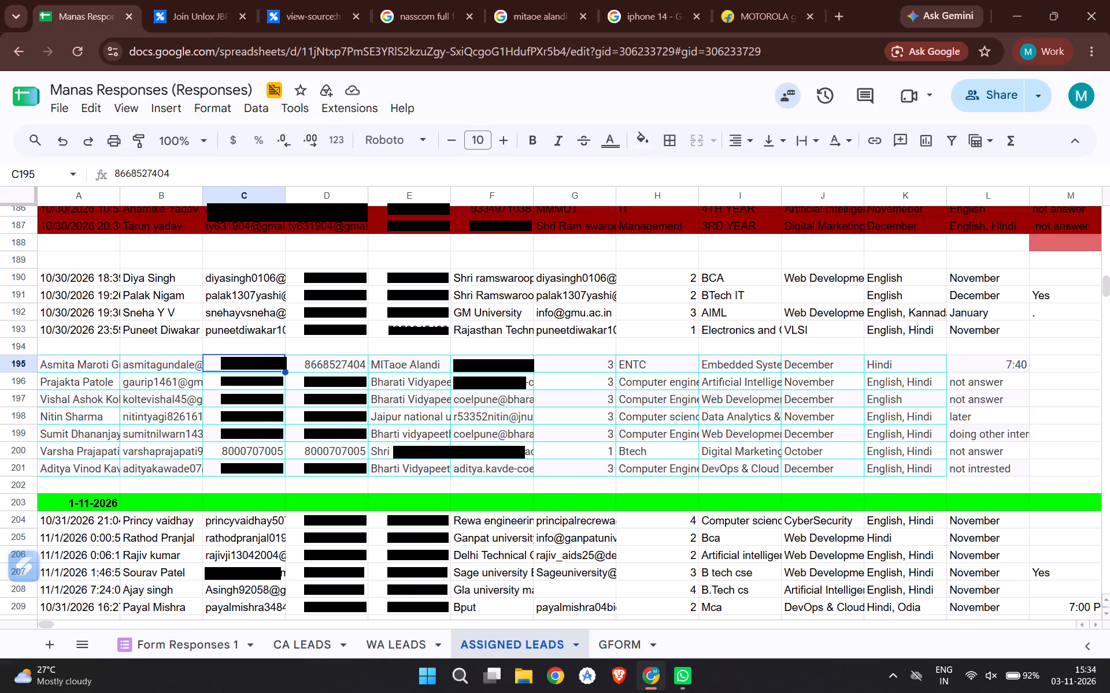
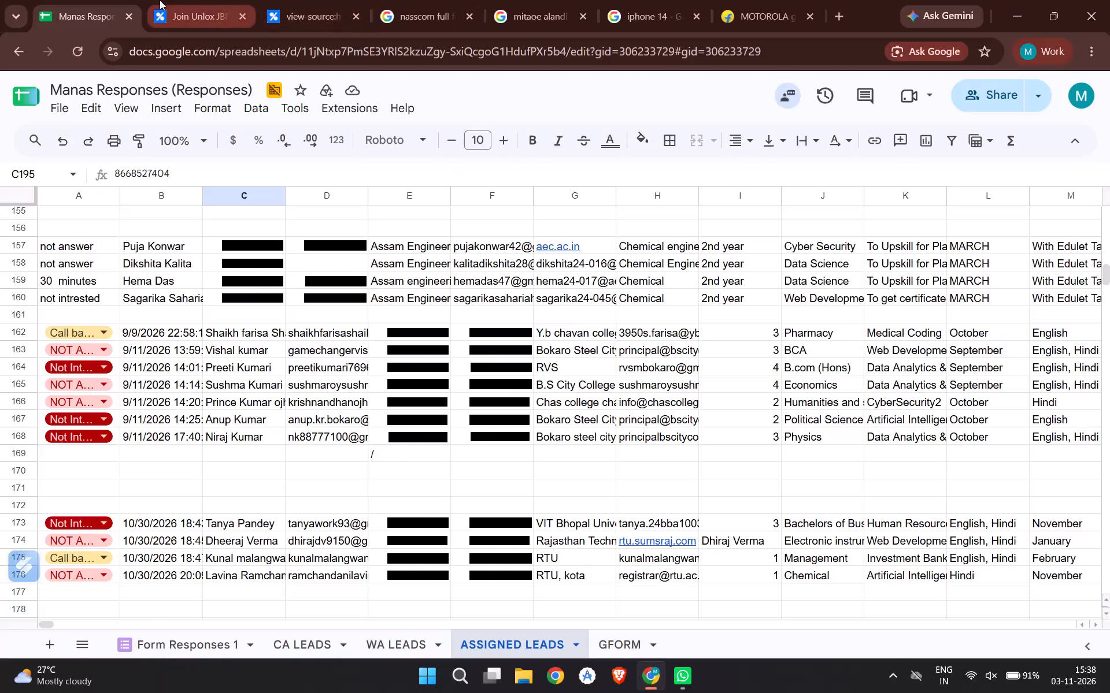
# Switch to the Unlox job bridge programs page, browse its course categories and open the Web Development program listed under Popular.
pyautogui.click(160, 0)
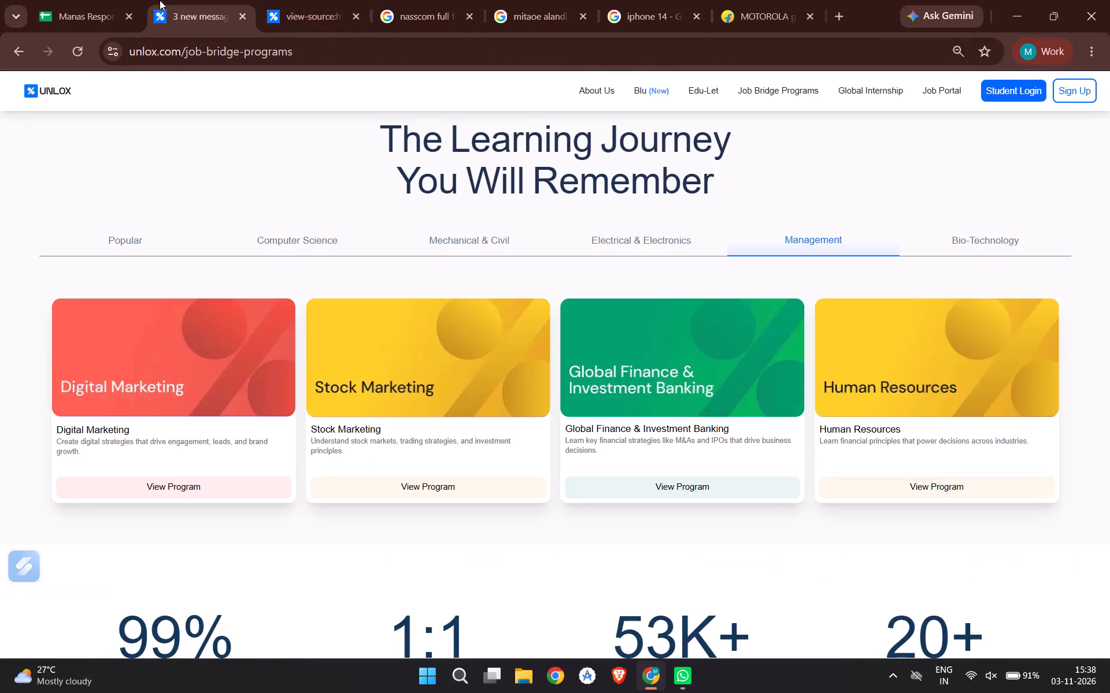
pyautogui.click(605, 240)
pyautogui.click(519, 241)
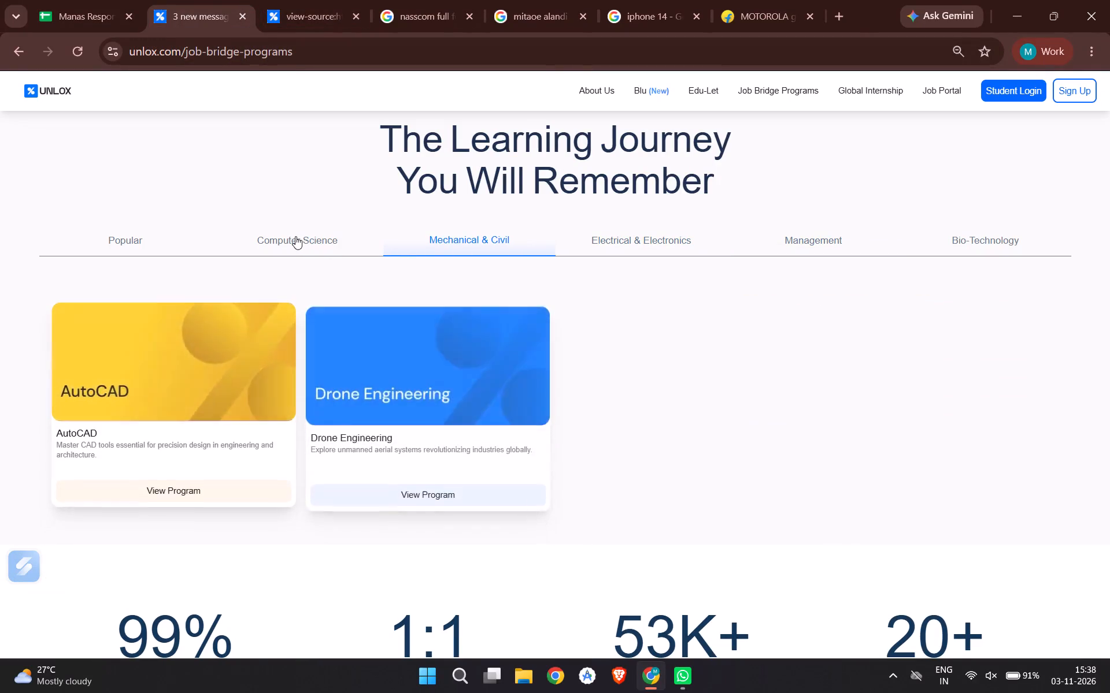
pyautogui.click(295, 237)
pyautogui.click(146, 244)
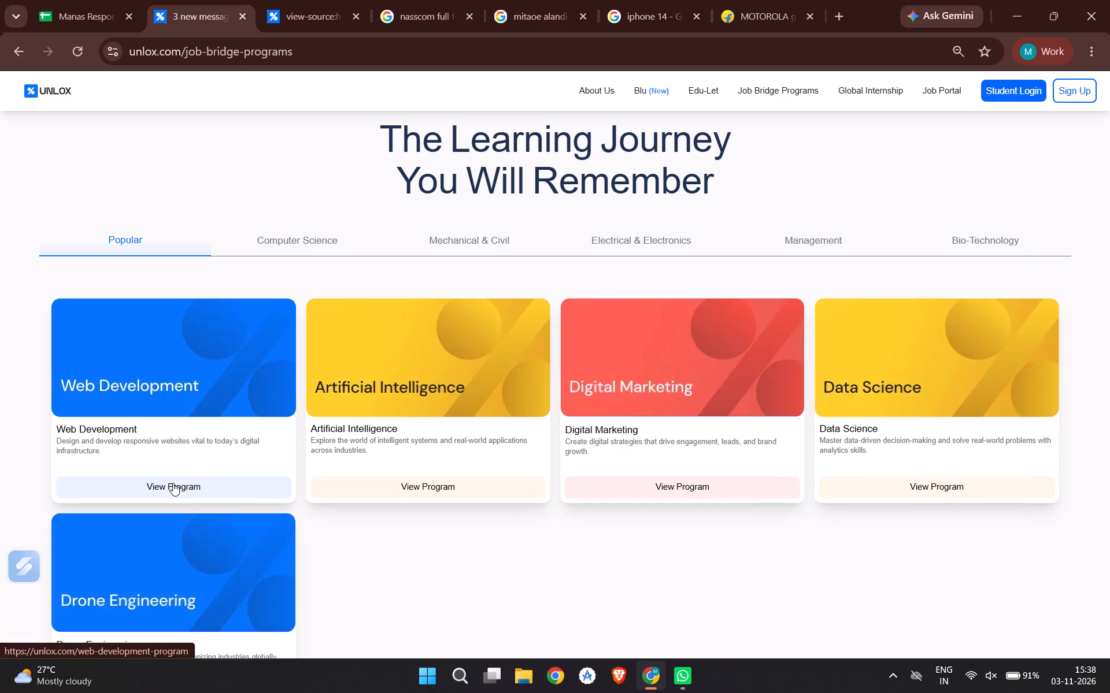
pyautogui.click(173, 483)
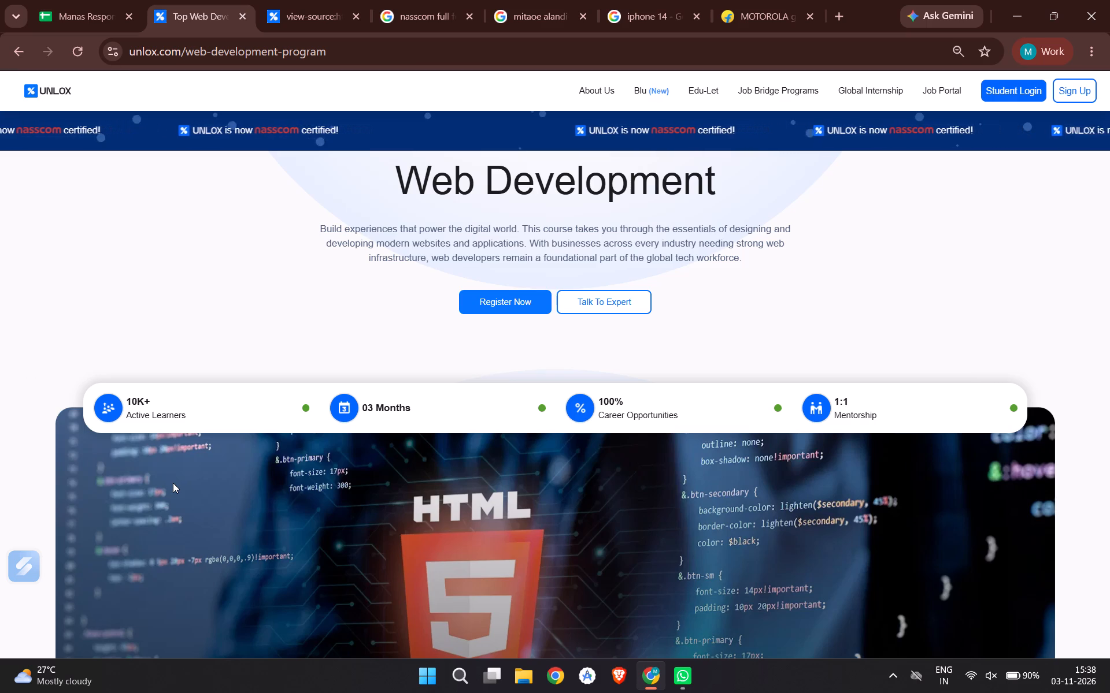
# Examine the Unlox Web Development program page, covering its learning features, syllabus modules, projects and sample certificates.
pyautogui.scroll(-6, 173, 483)
pyautogui.hscroll(1, 173, 483)
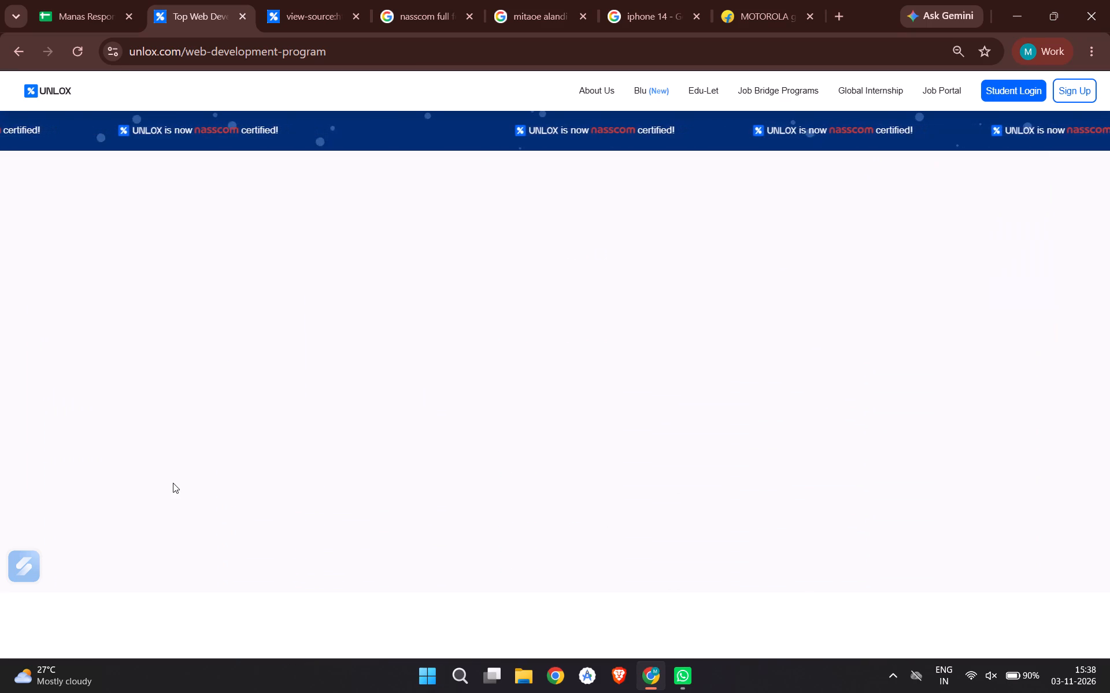
pyautogui.hscroll(1, 173, 483)
pyautogui.scroll(-1, 173, 483)
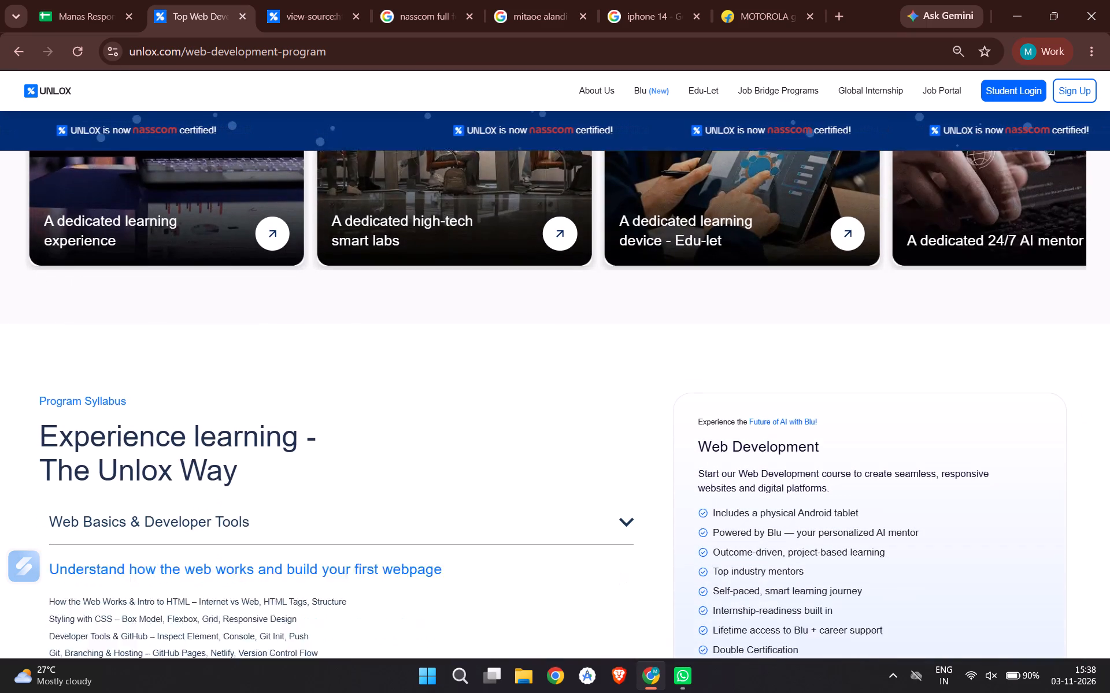
pyautogui.scroll(-2, 173, 483)
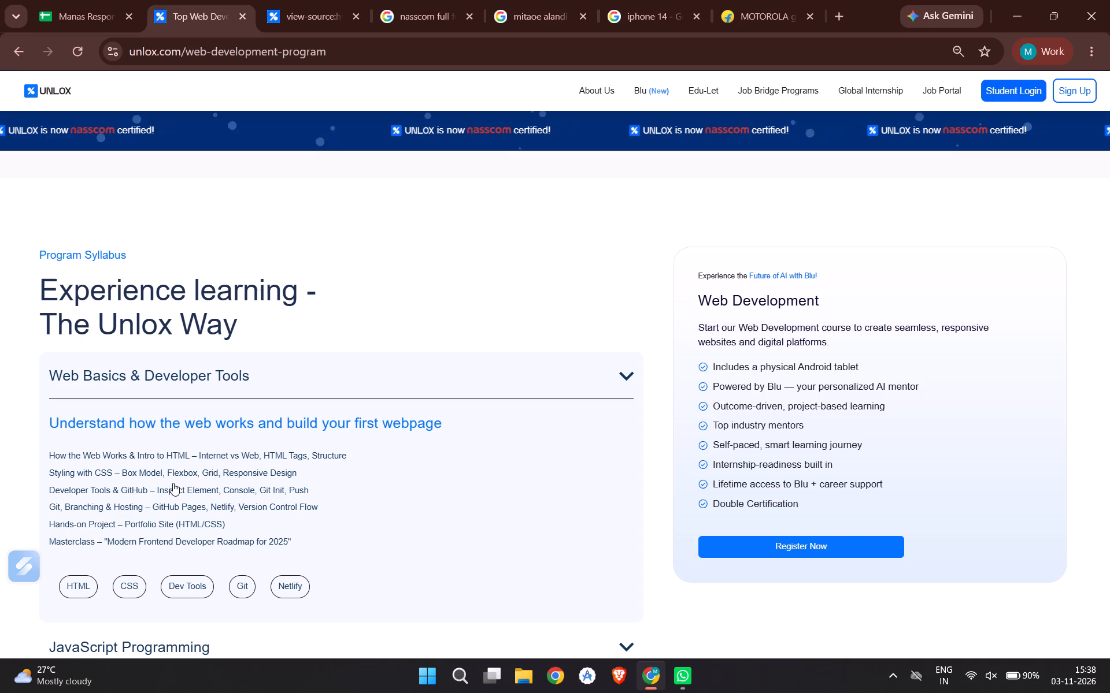
pyautogui.scroll(-1, 173, 483)
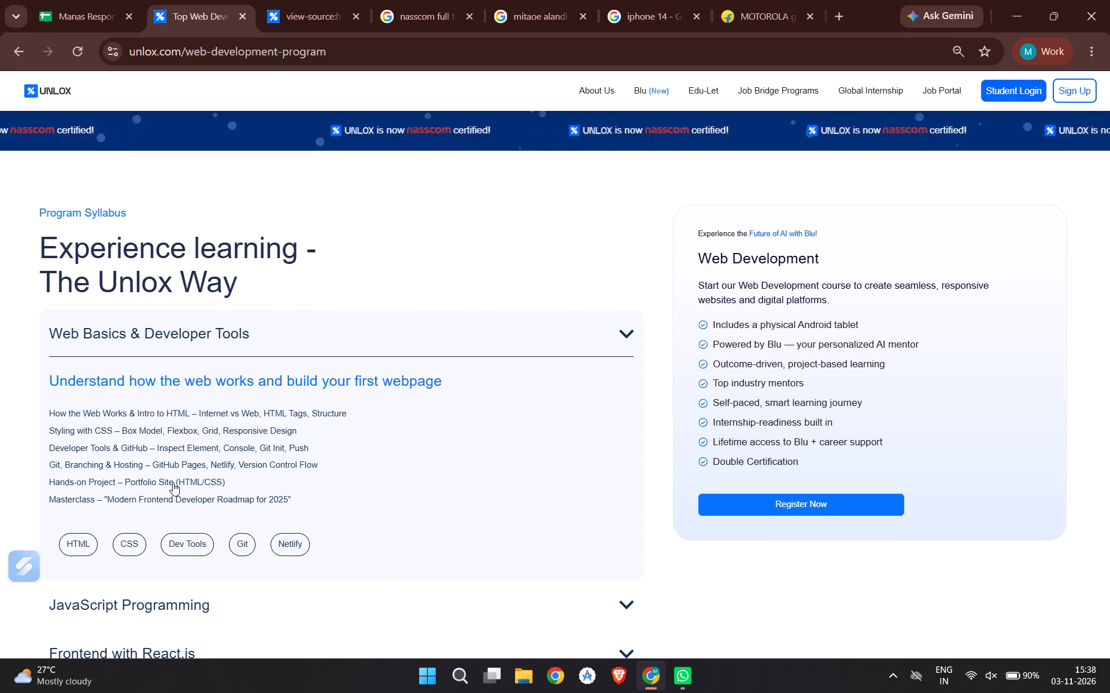
pyautogui.scroll(-3, 173, 483)
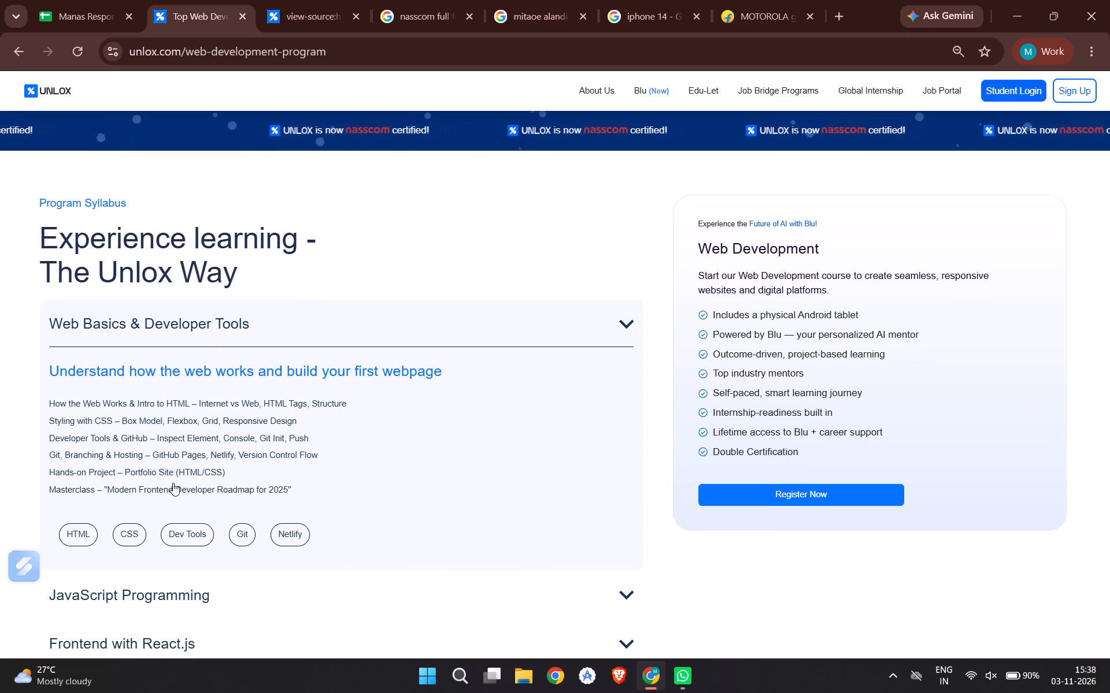
pyautogui.scroll(-2, 173, 483)
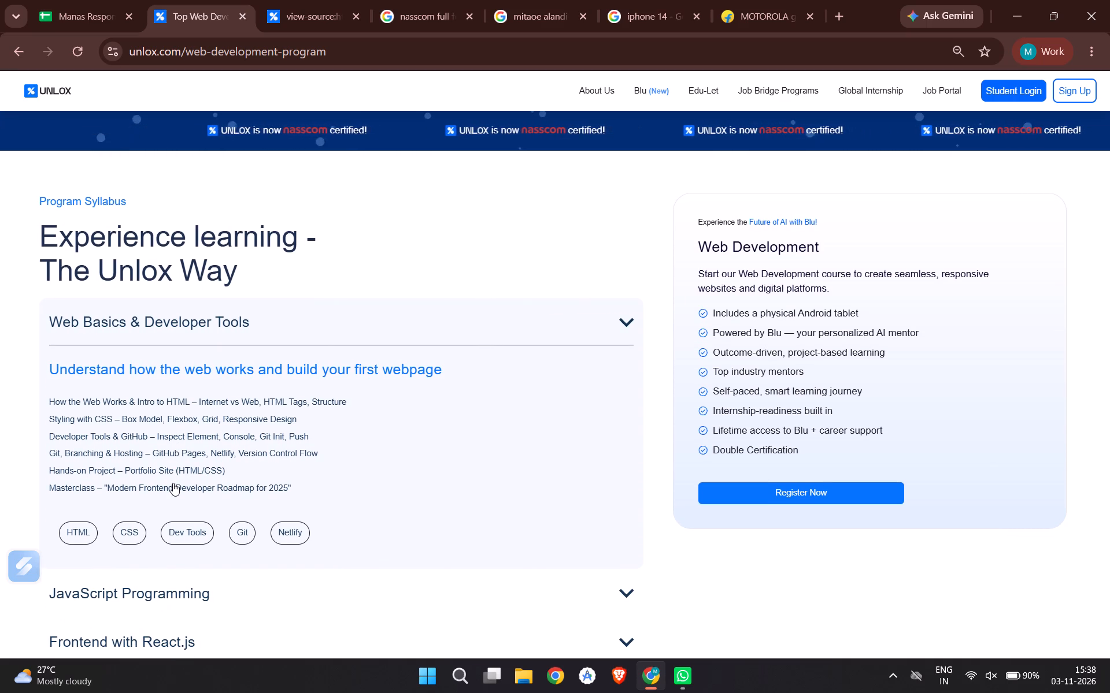
pyautogui.scroll(-3, 173, 483)
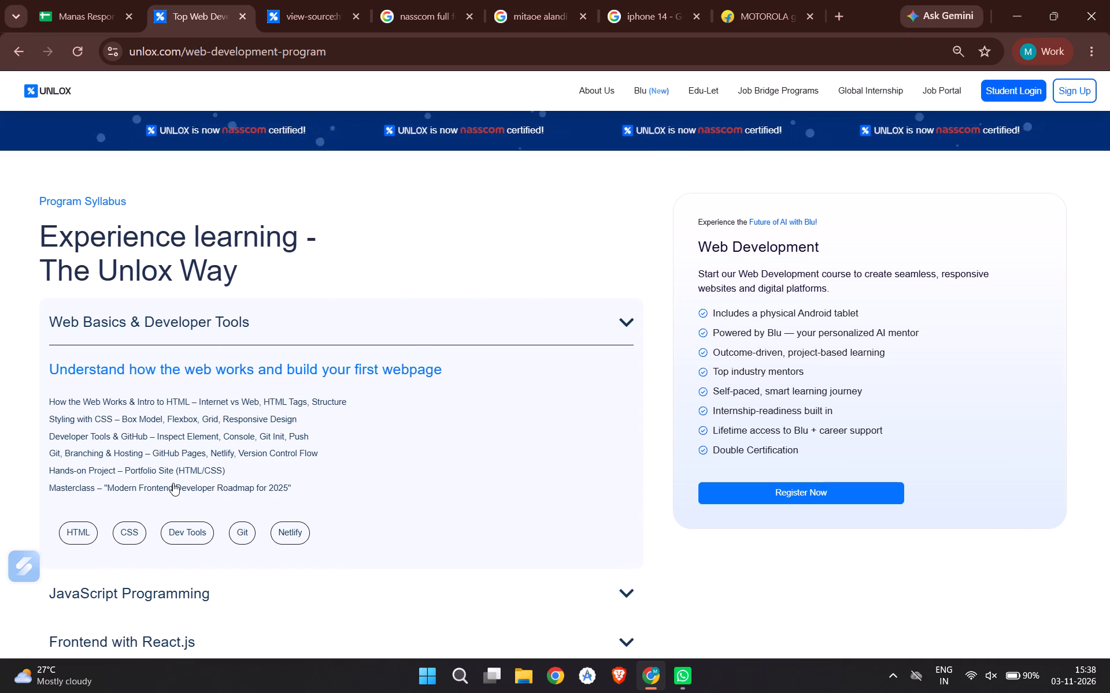
pyautogui.scroll(-3, 173, 483)
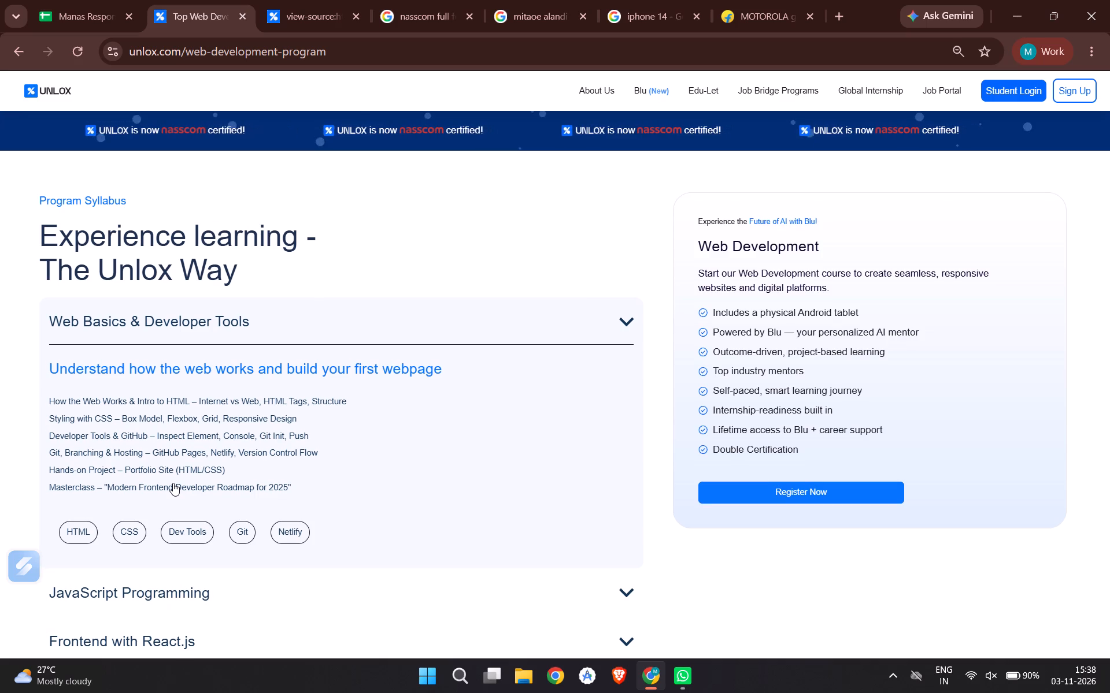
pyautogui.scroll(-1, 173, 483)
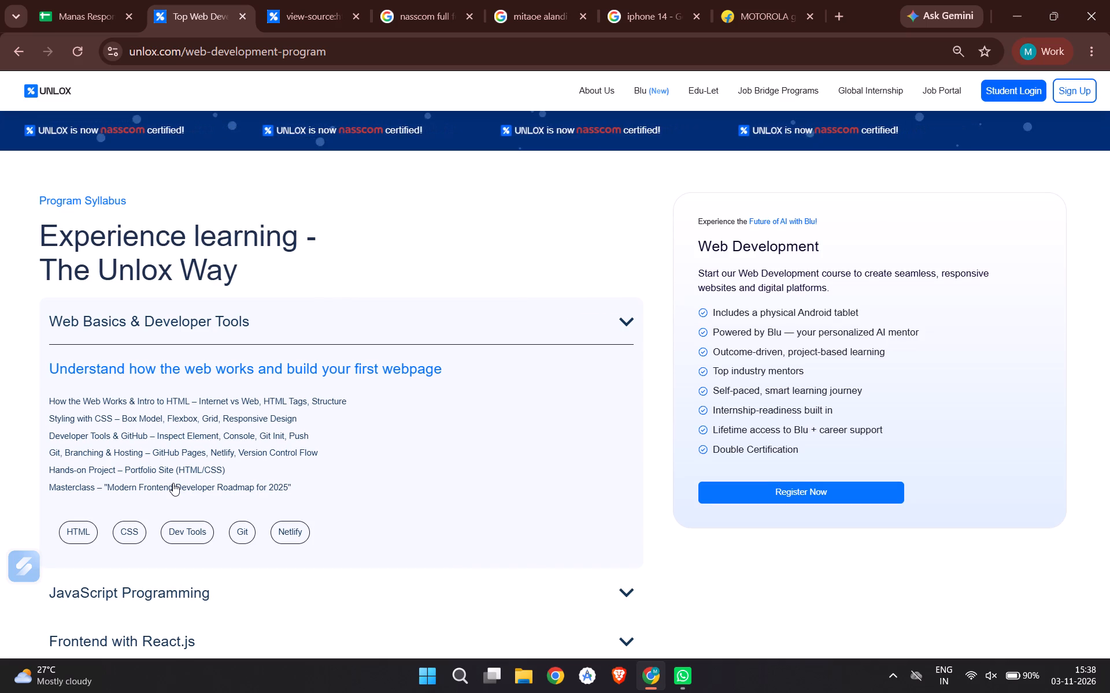
pyautogui.scroll(-9, 173, 483)
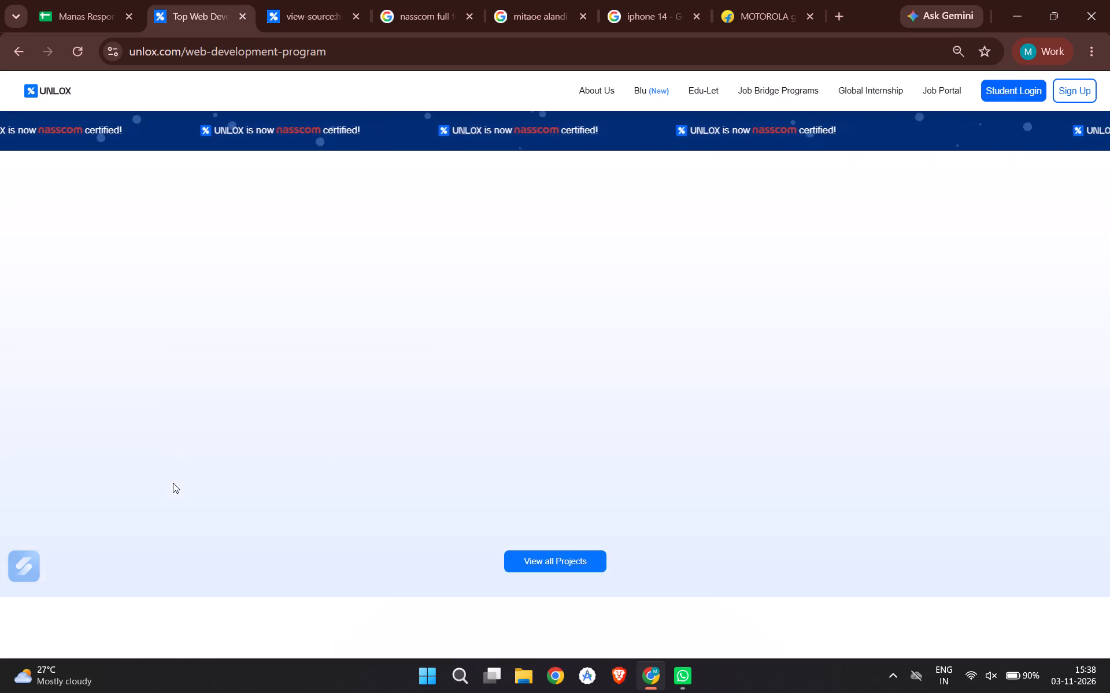
pyautogui.scroll(-1, 173, 483)
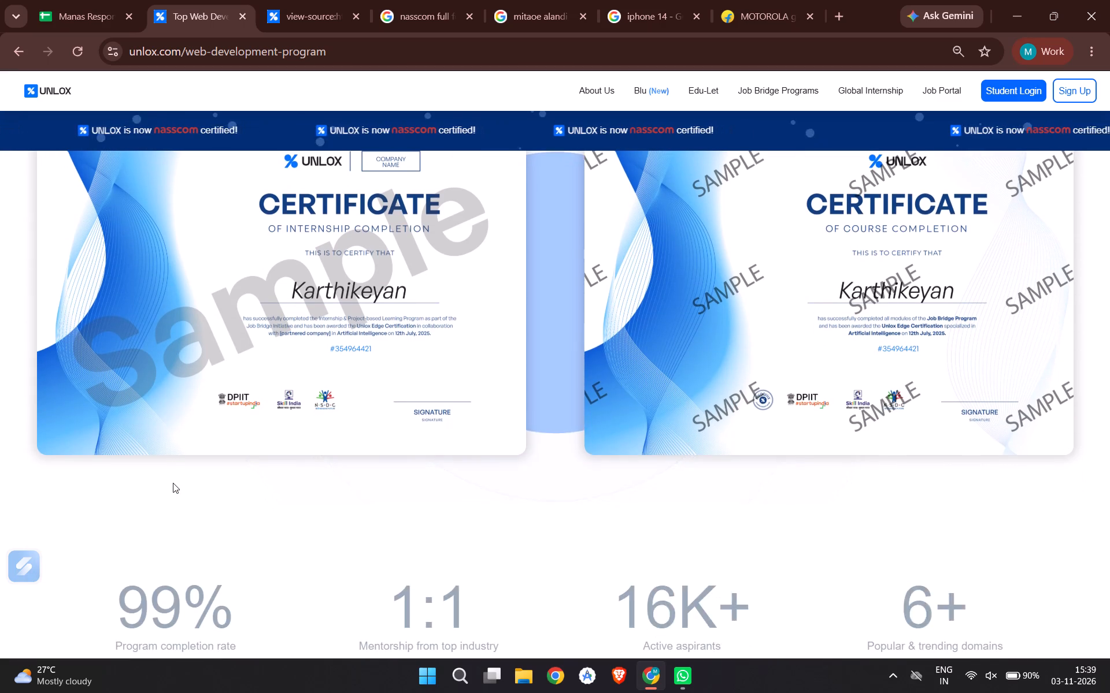
pyautogui.scroll(-1, 173, 483)
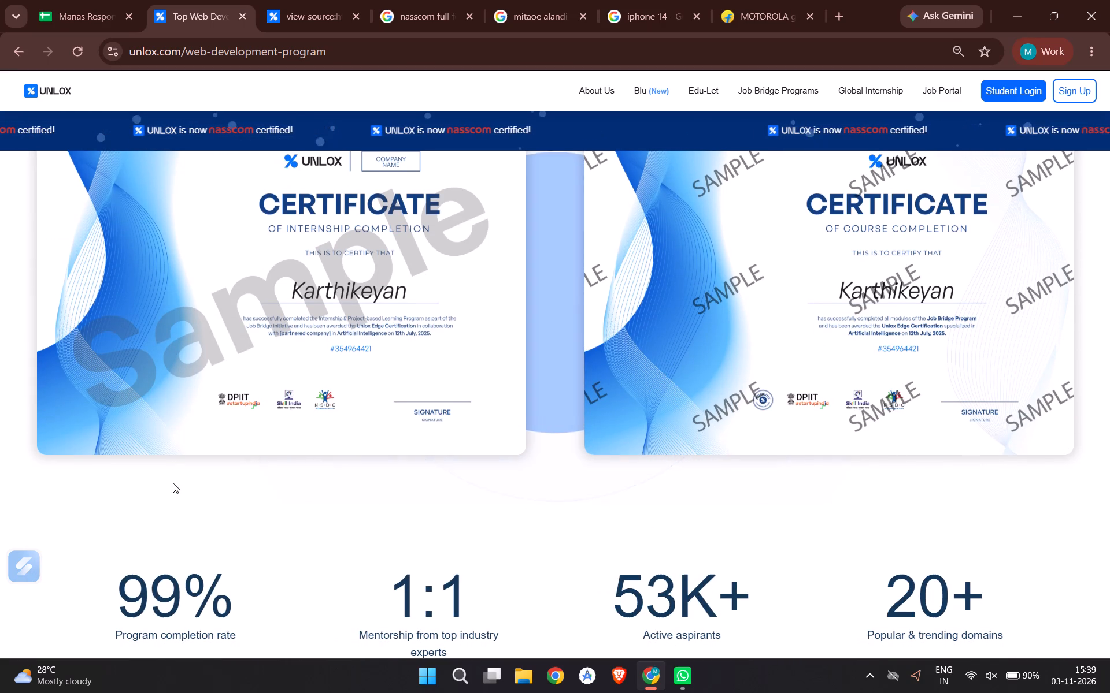
pyautogui.scroll(10, 173, 483)
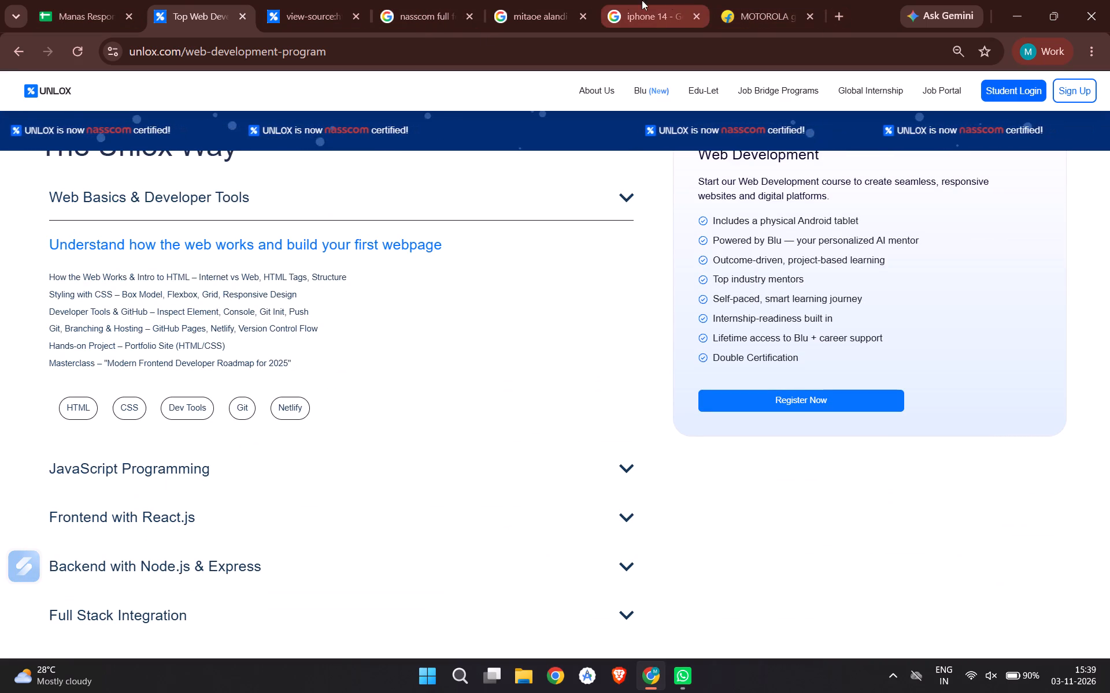
# Close the iPhone 14 image search, the MITAOE Alandi search and the Flipkart Motorola g max page.
pyautogui.click(625, 1)
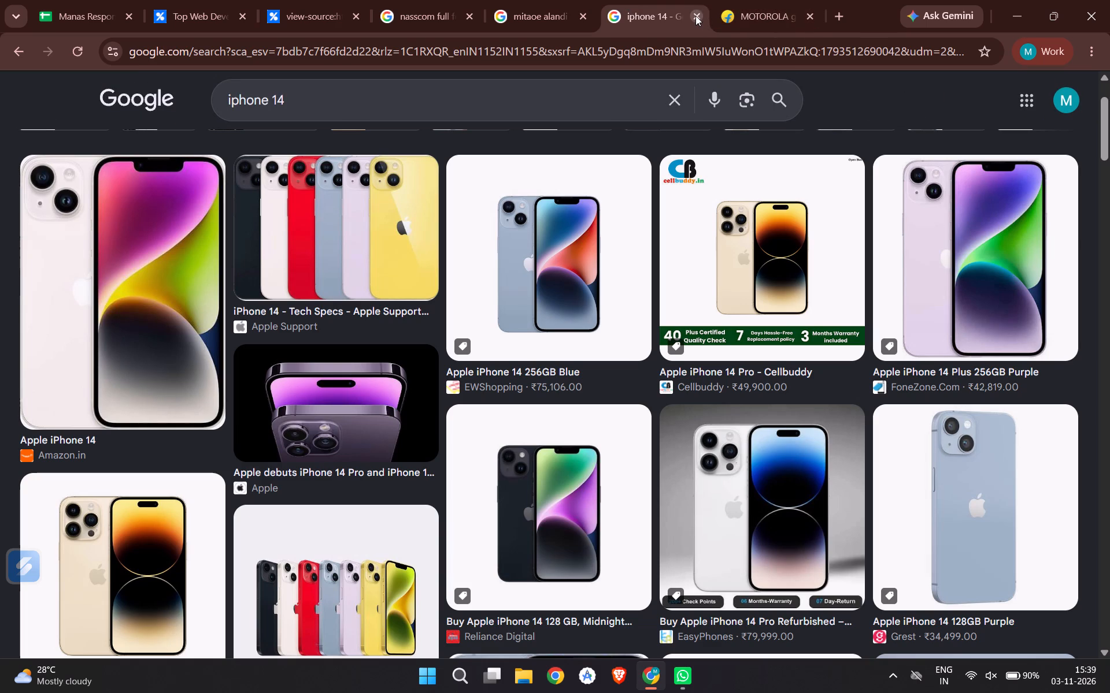
pyautogui.click(696, 16)
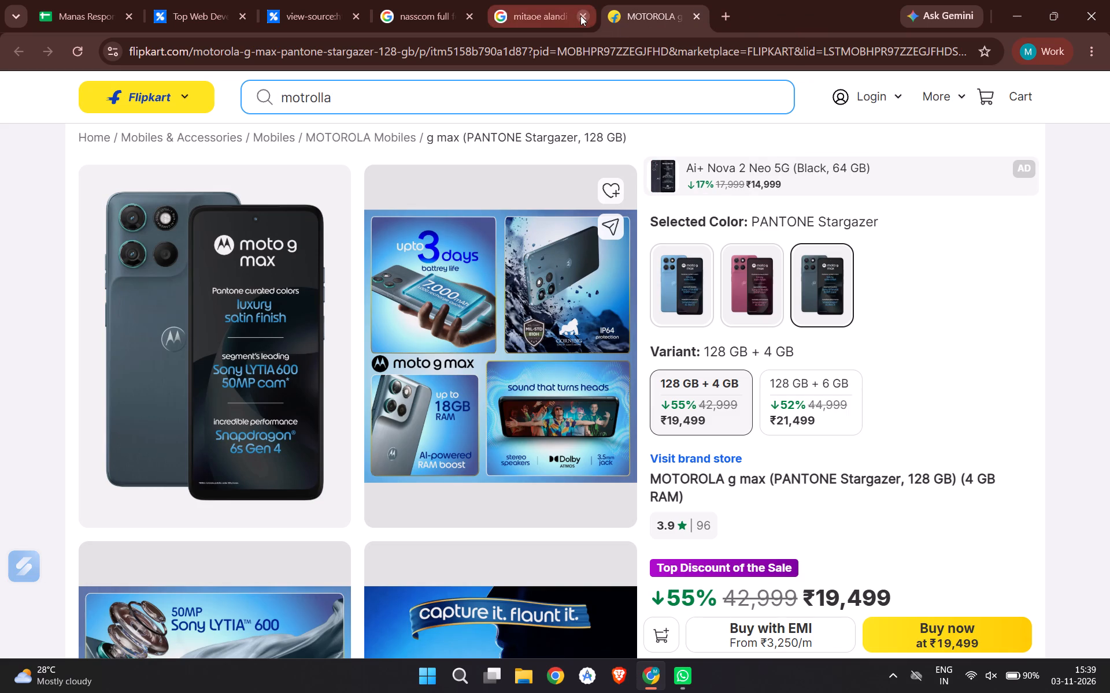
pyautogui.click(580, 16)
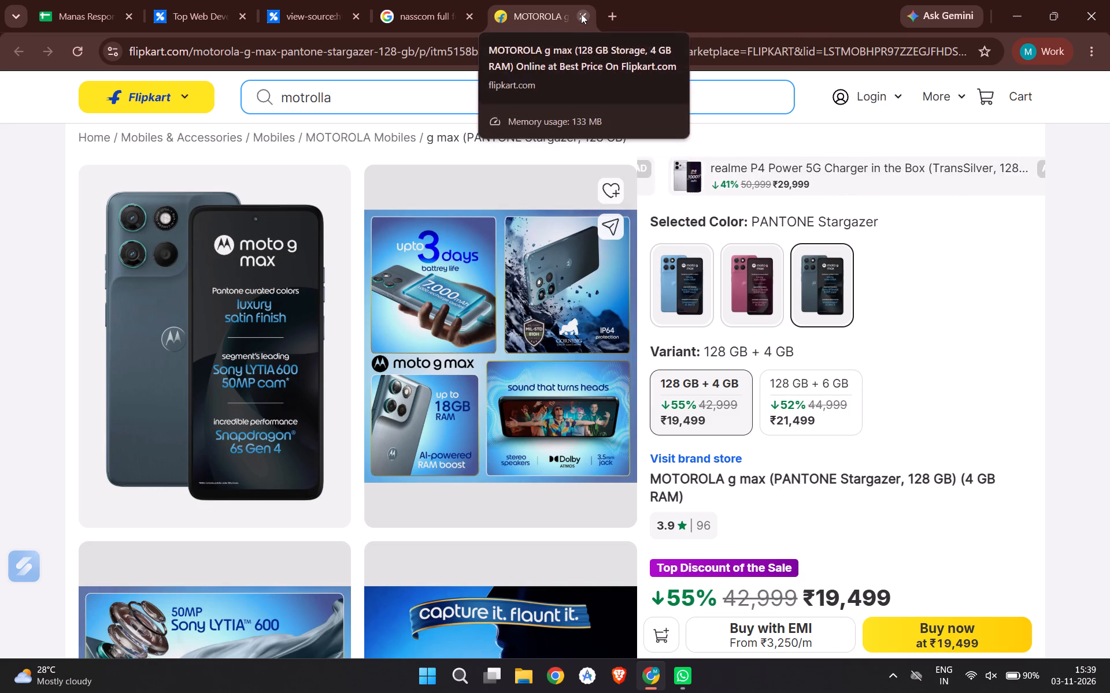
pyautogui.click(581, 14)
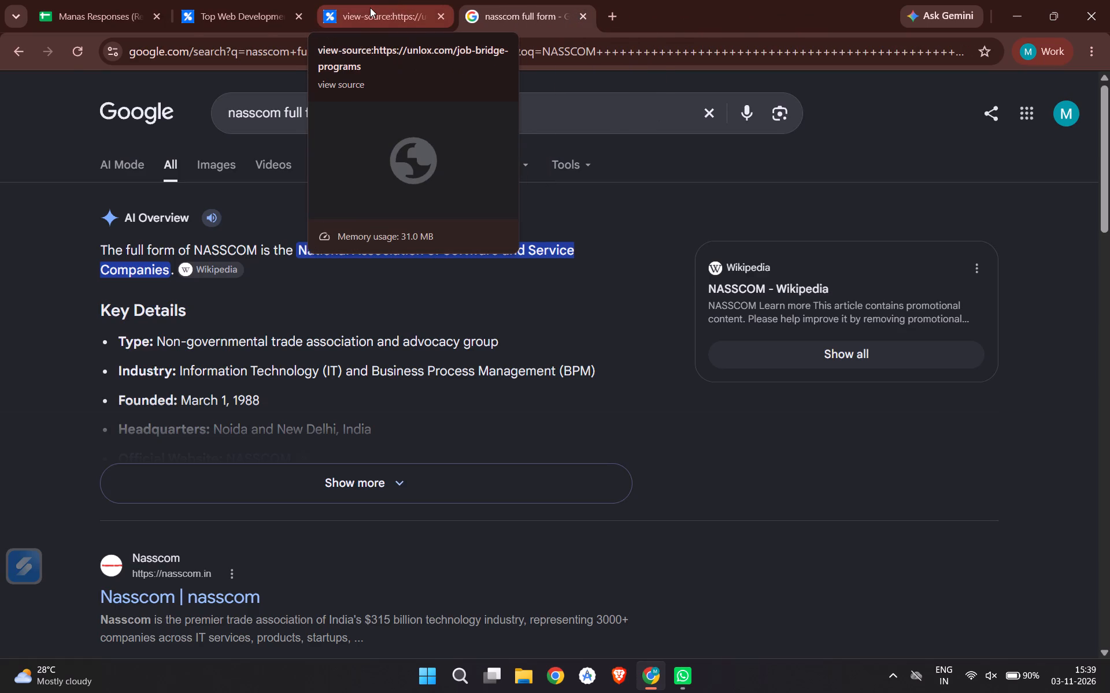
# Return to the Manas Responses spreadsheet and review the assigned leads down to the start of the 1-11-2026 section.
pyautogui.click(103, 0)
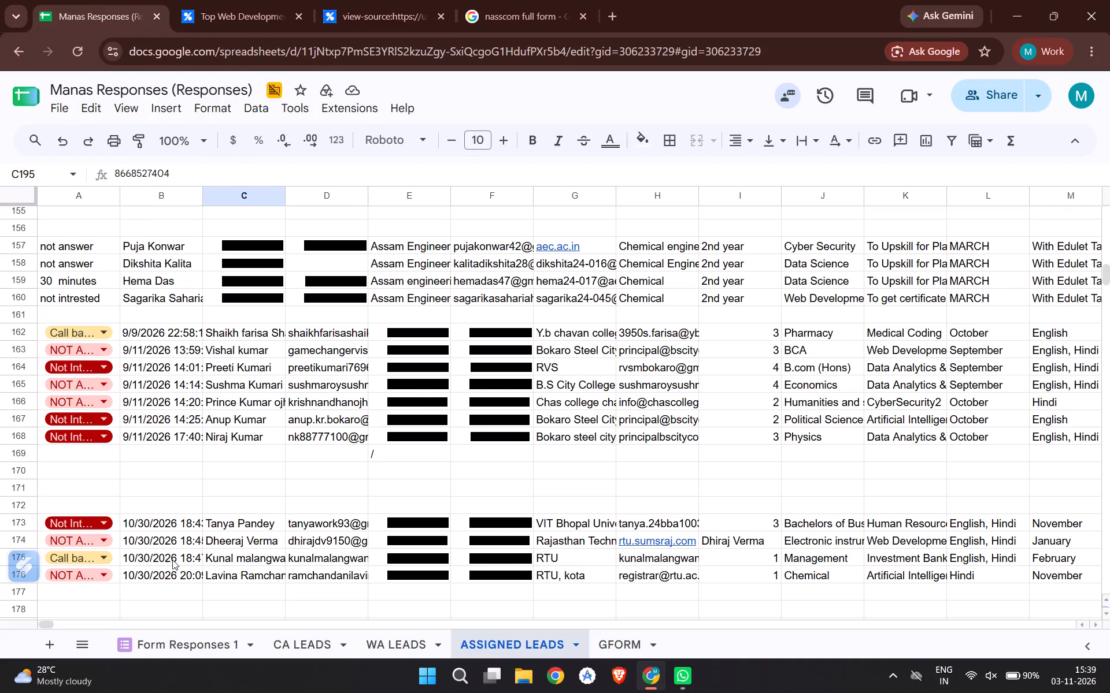
pyautogui.scroll(-7, 185, 541)
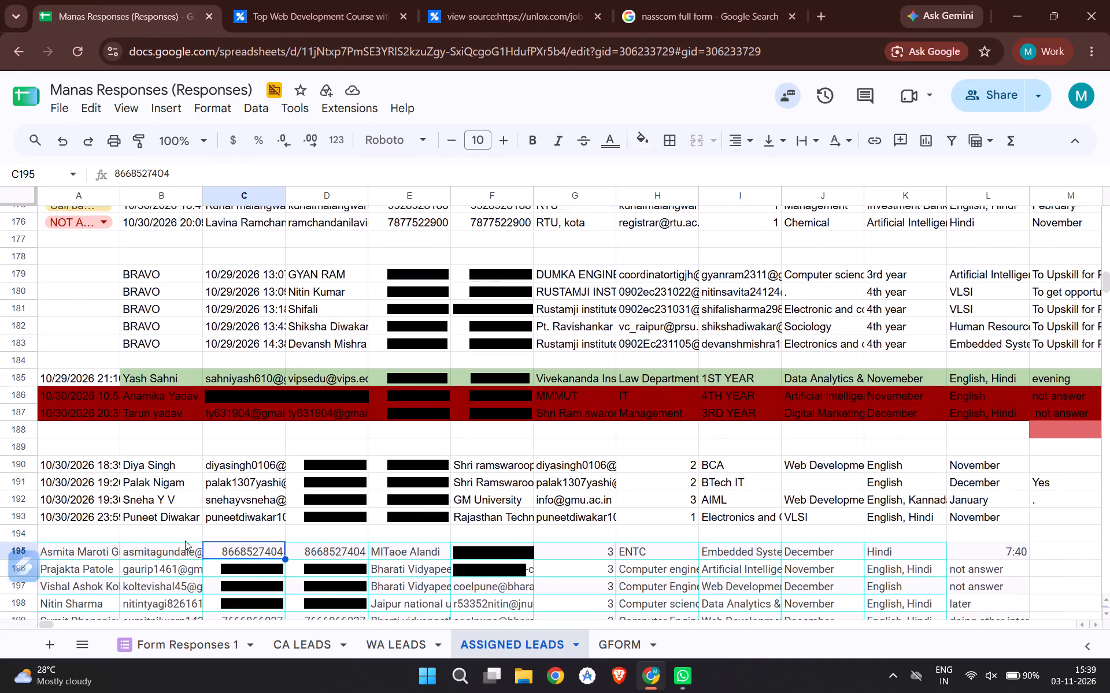
pyautogui.scroll(-2, 185, 541)
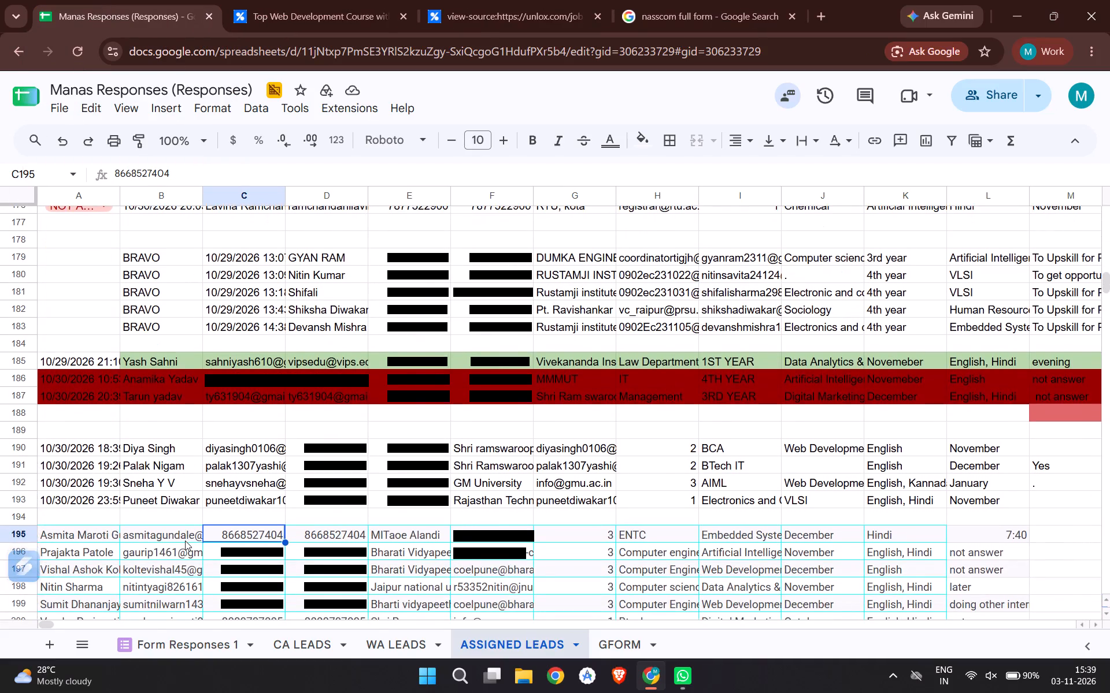
pyautogui.scroll(-2, 185, 541)
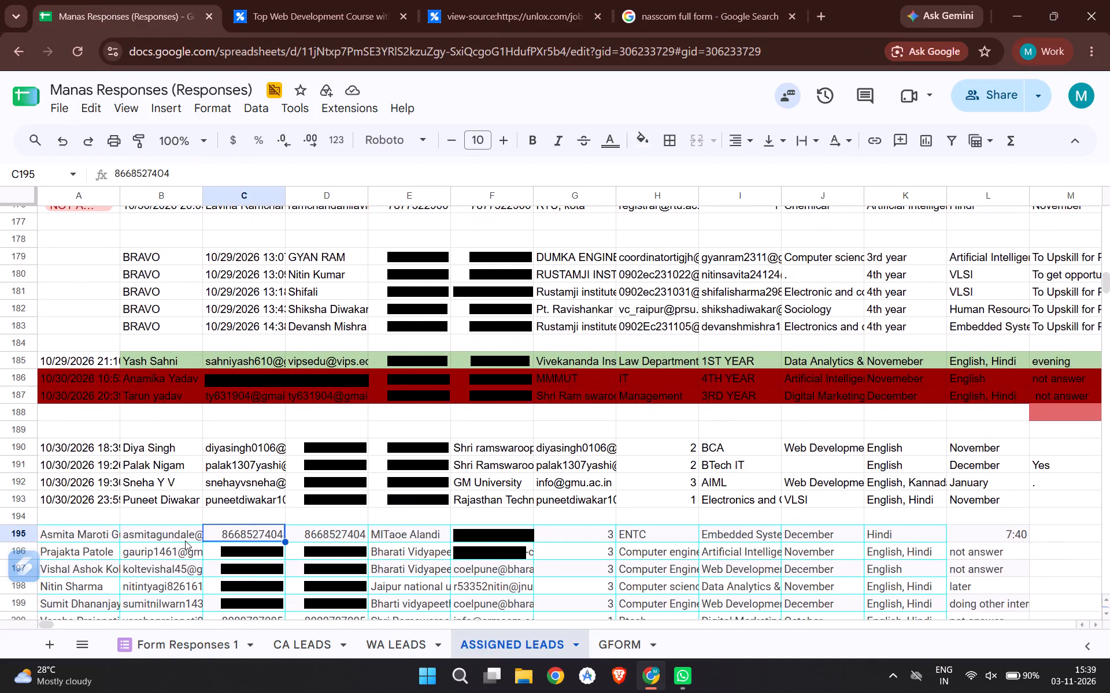
pyautogui.scroll(-2, 185, 541)
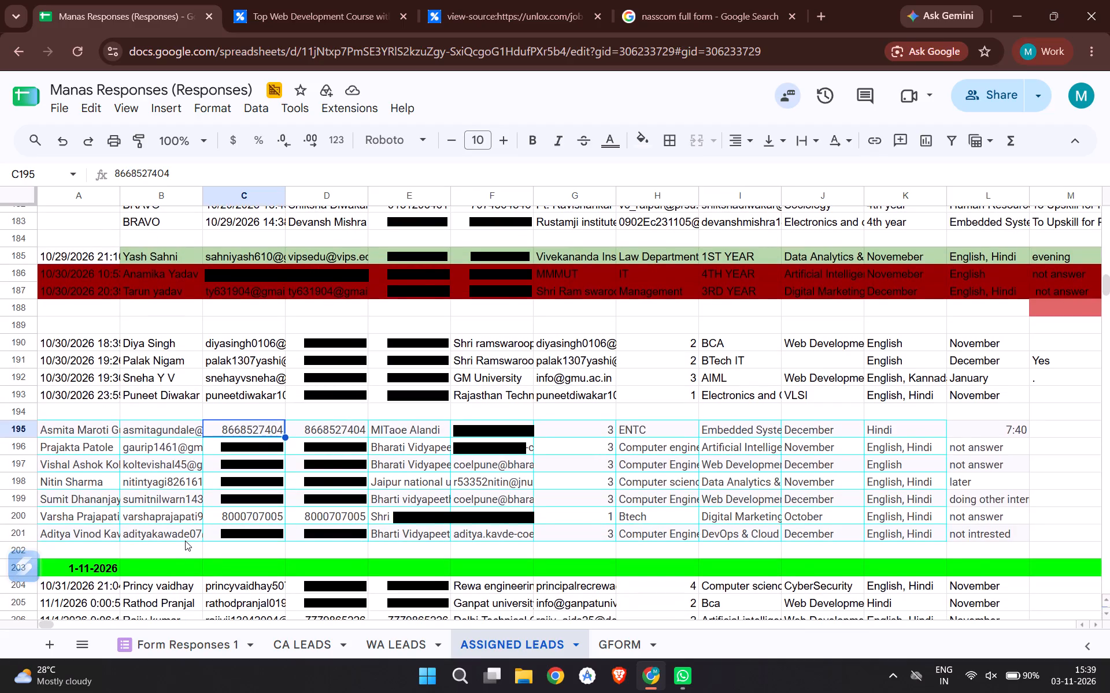
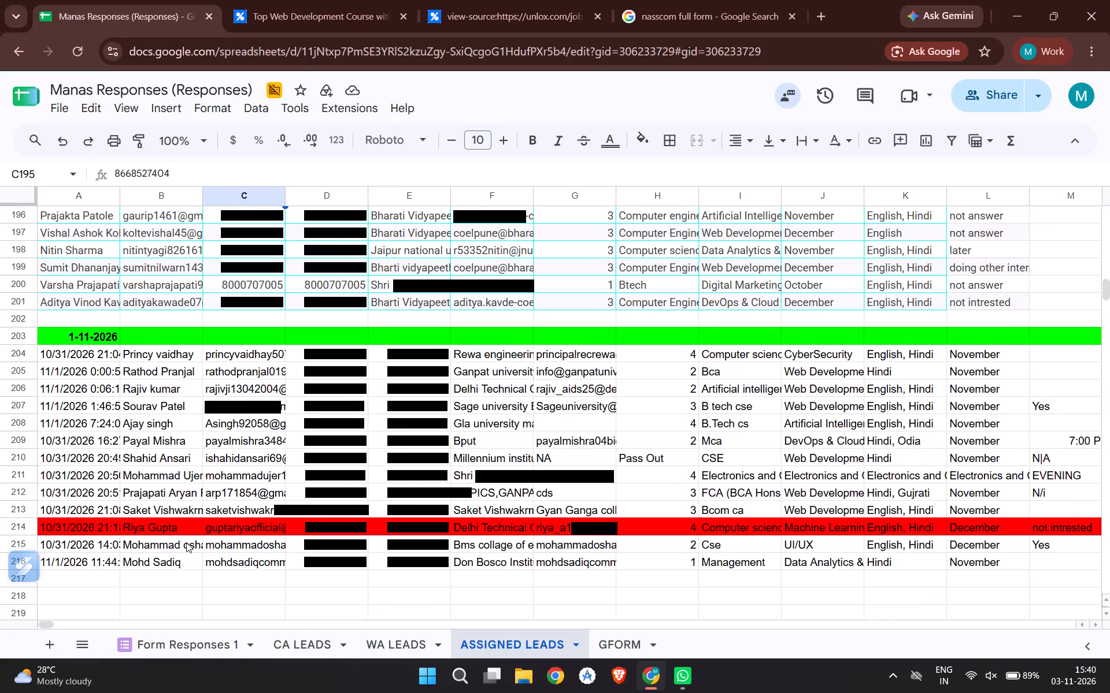
# Select the lead's name in row 215 of the assigned leads, within the 1-11-2026 section.
pyautogui.click(186, 542)
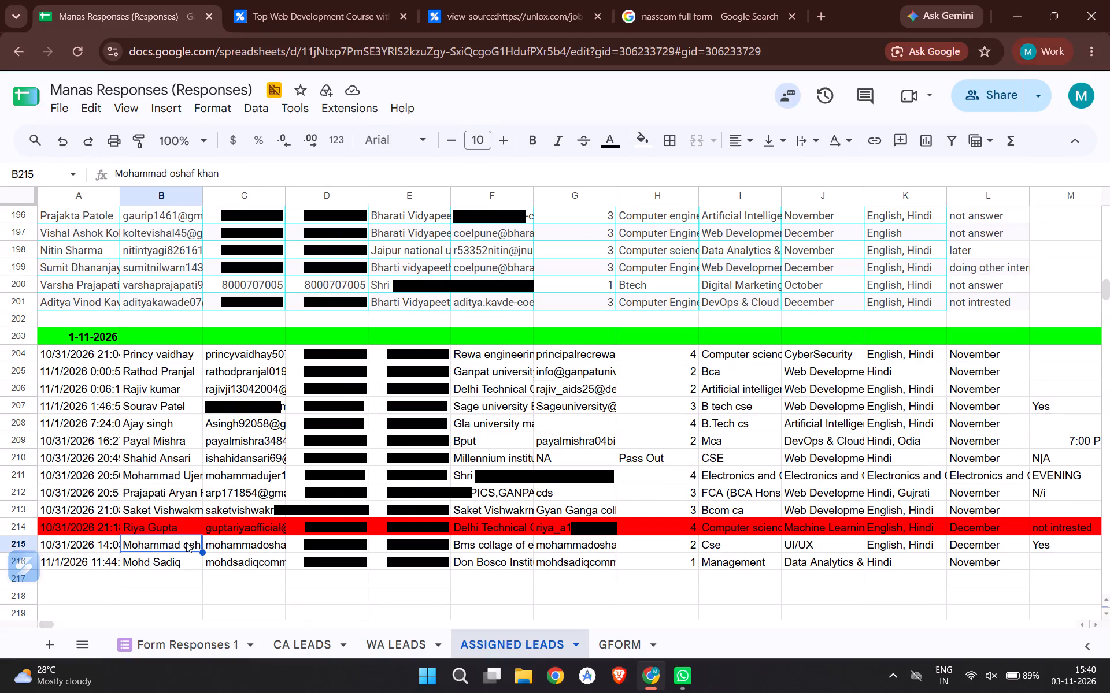
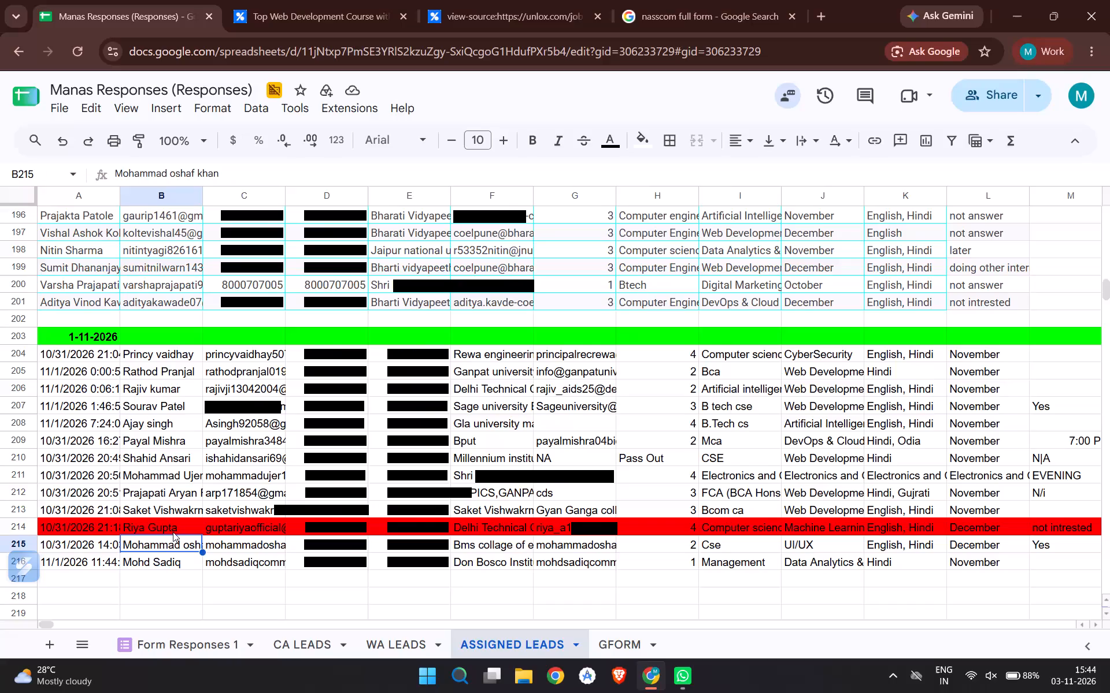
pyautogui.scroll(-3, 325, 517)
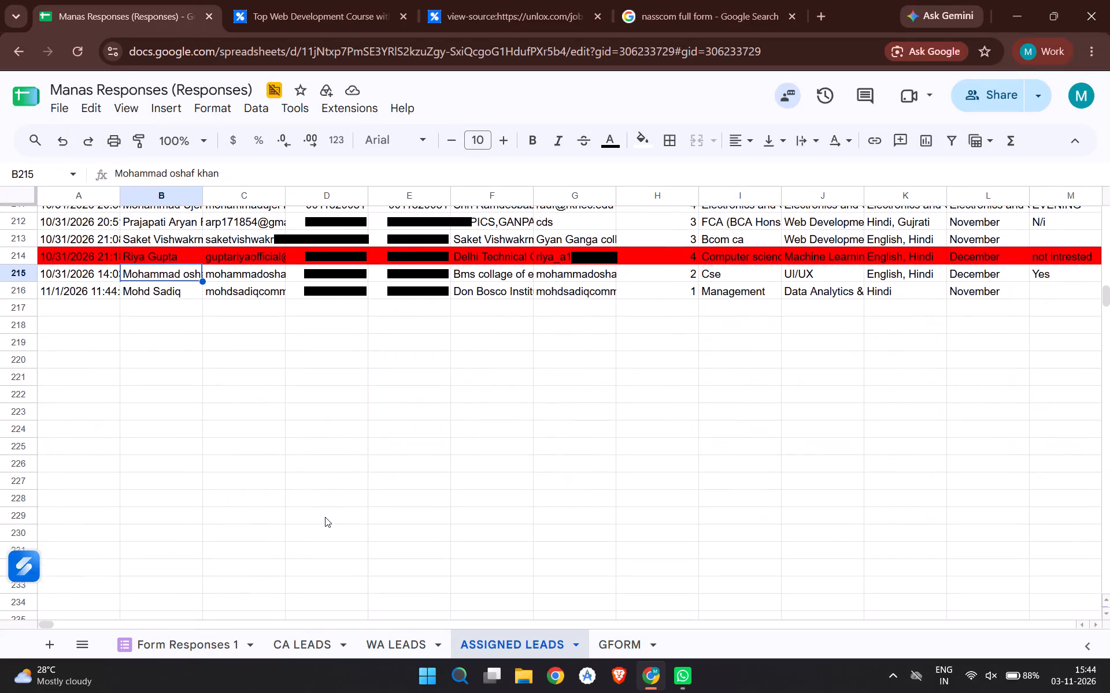
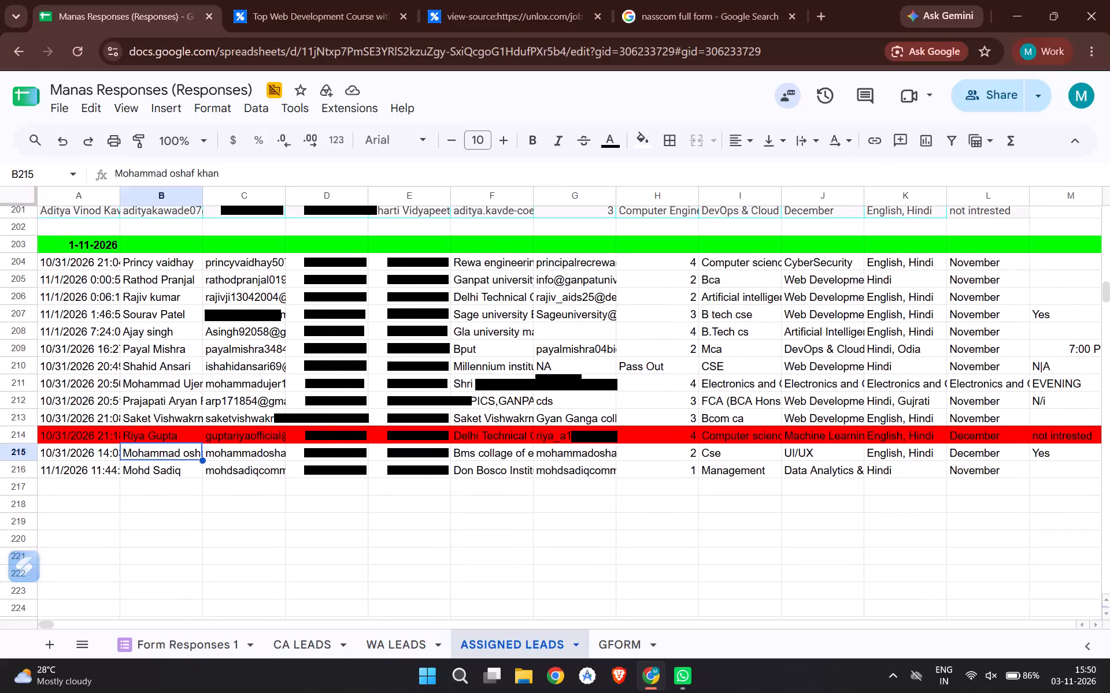
# Review the lead rows and call-outcome notes in the 1-11-2026 section of ASSIGNED LEADS and the section just above it.
pyautogui.scroll(1, 669, 480)
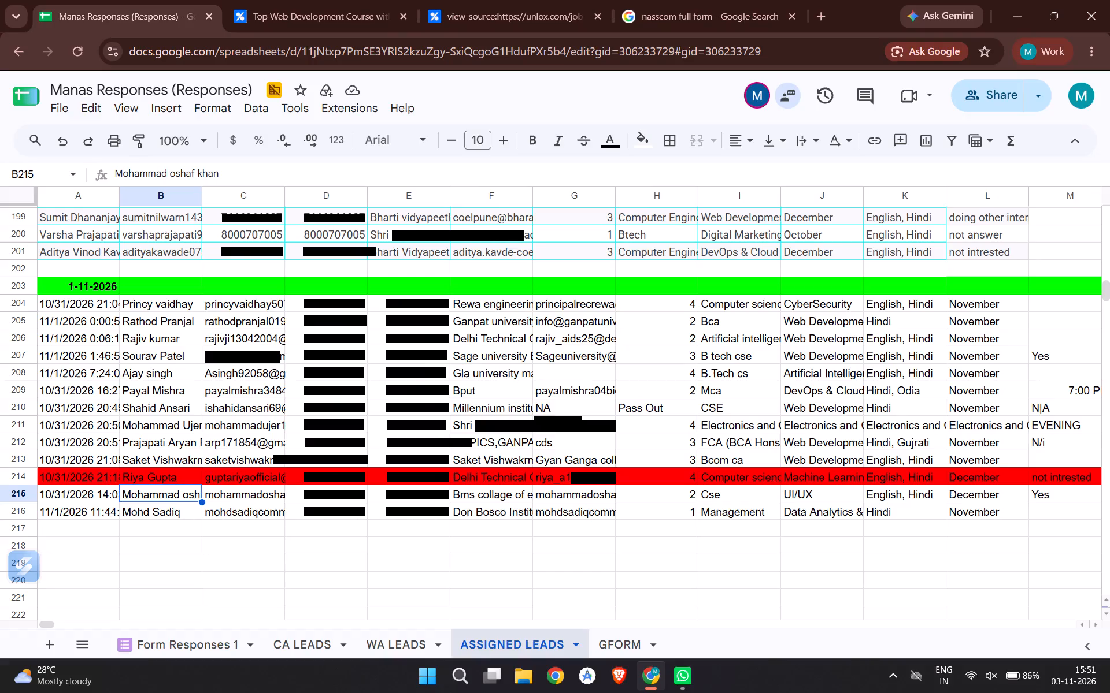
pyautogui.scroll(1, 669, 480)
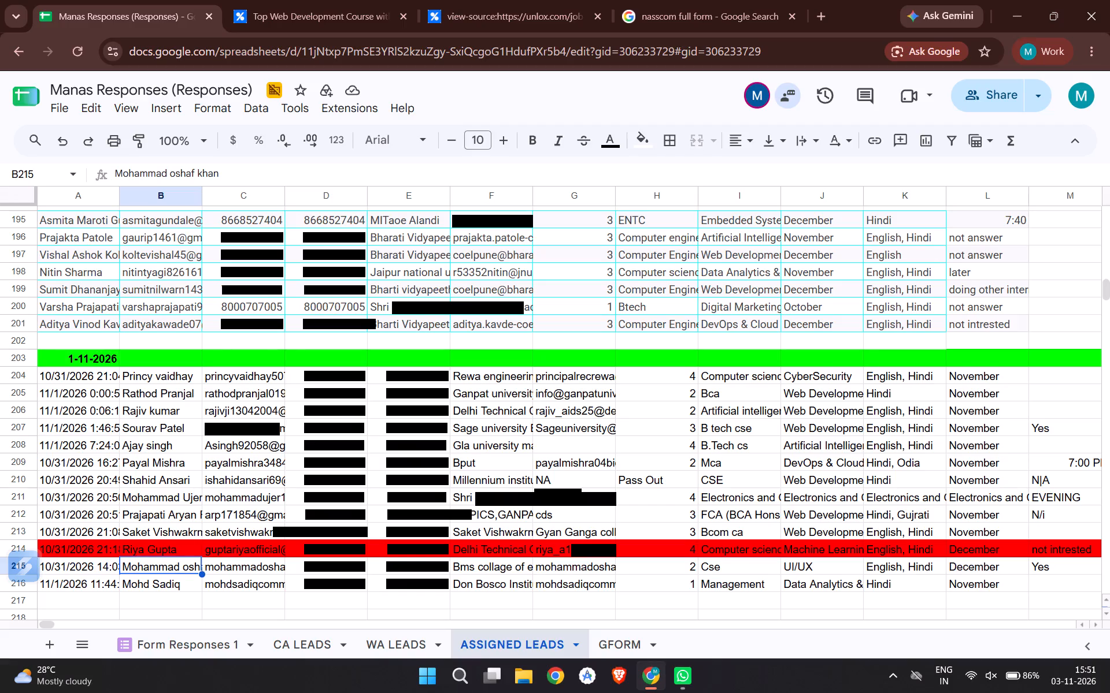
pyautogui.scroll(1, 669, 480)
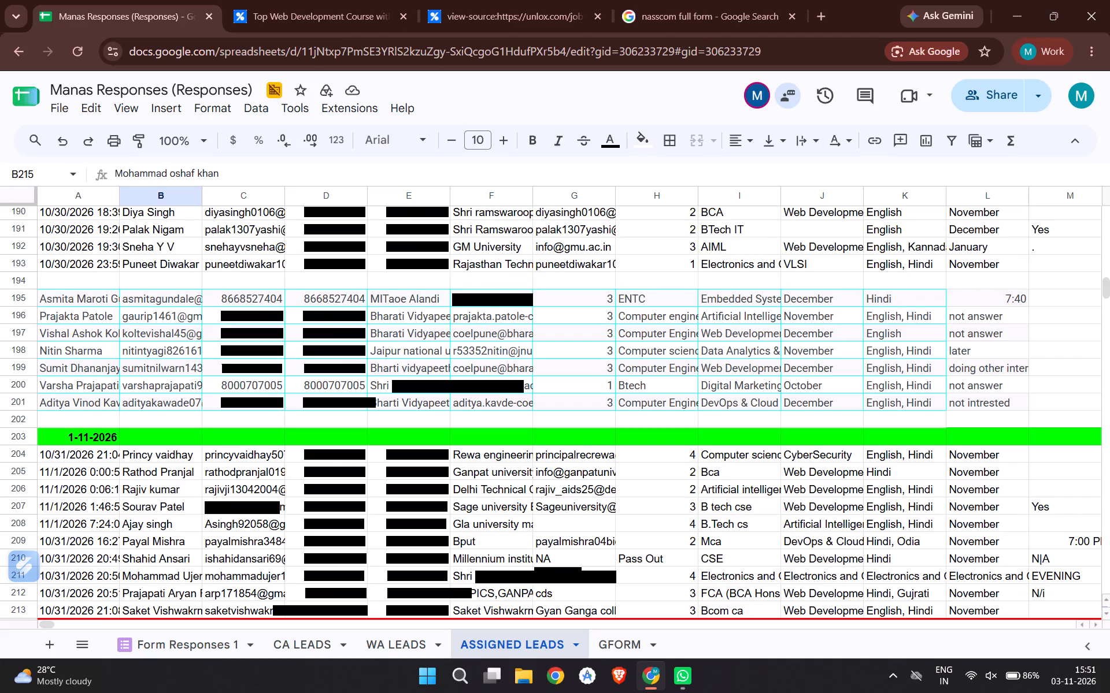
pyautogui.scroll(-1, 669, 480)
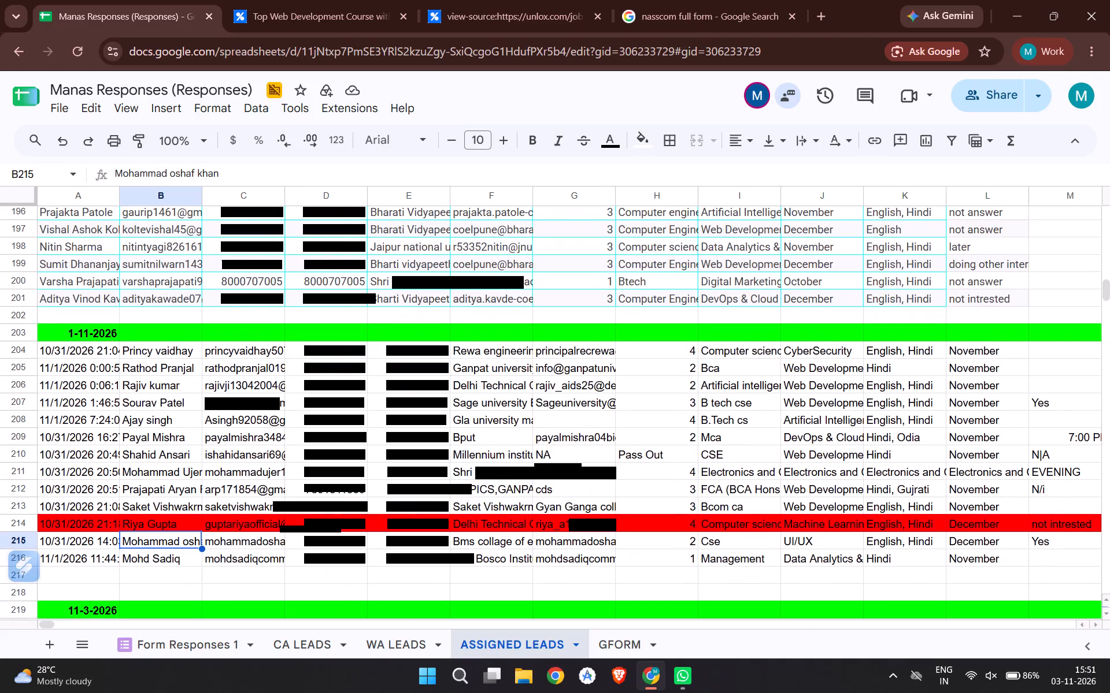
pyautogui.hscroll(1, 669, 480)
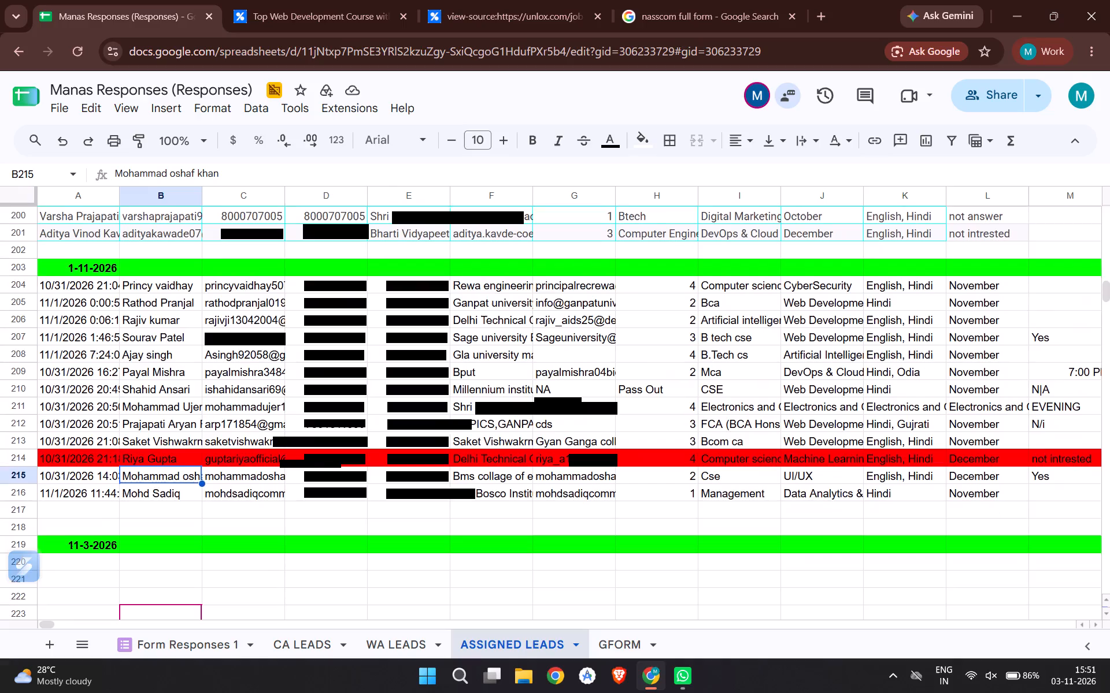
pyautogui.hscroll(1, 669, 480)
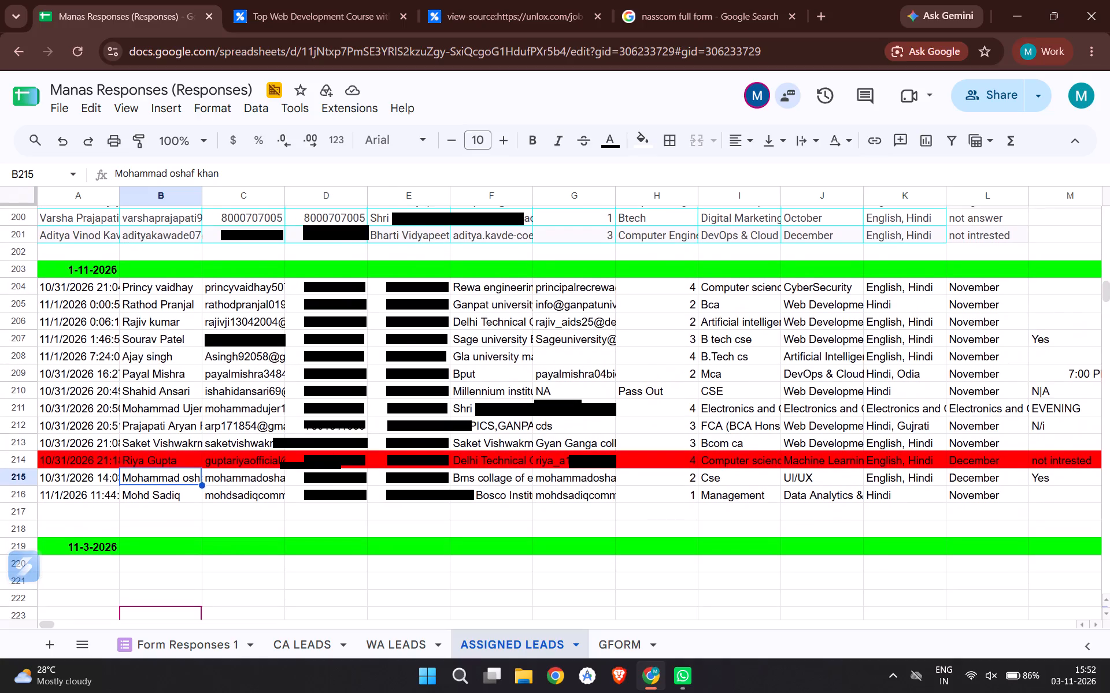
pyautogui.hscroll(3, 669, 480)
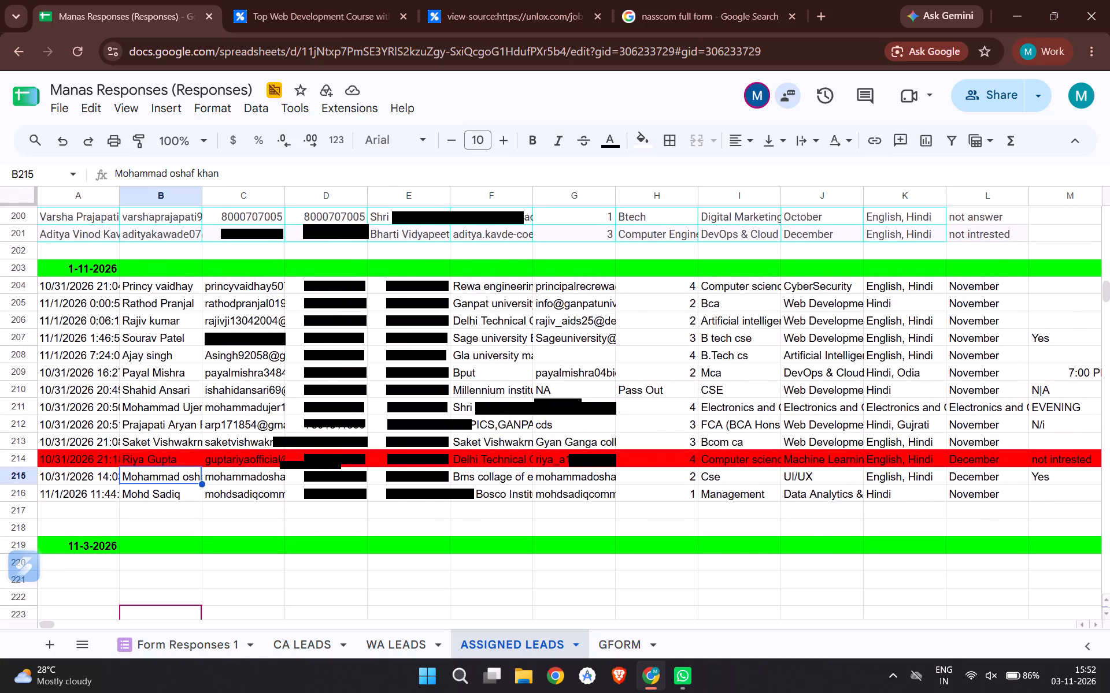
pyautogui.hscroll(1, 669, 480)
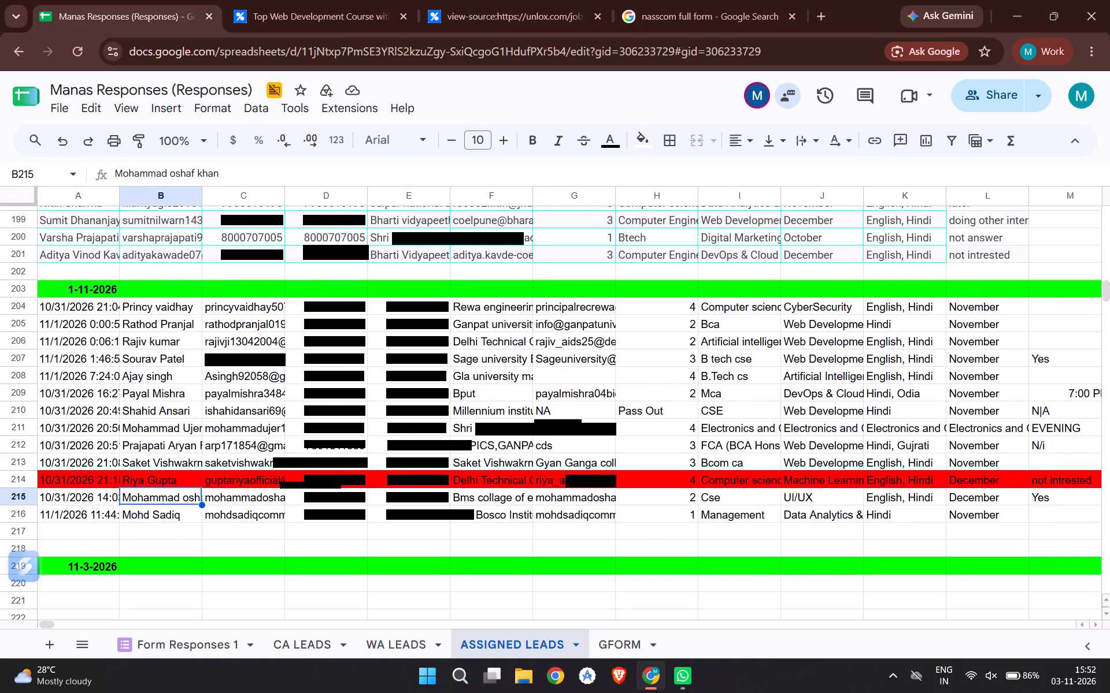
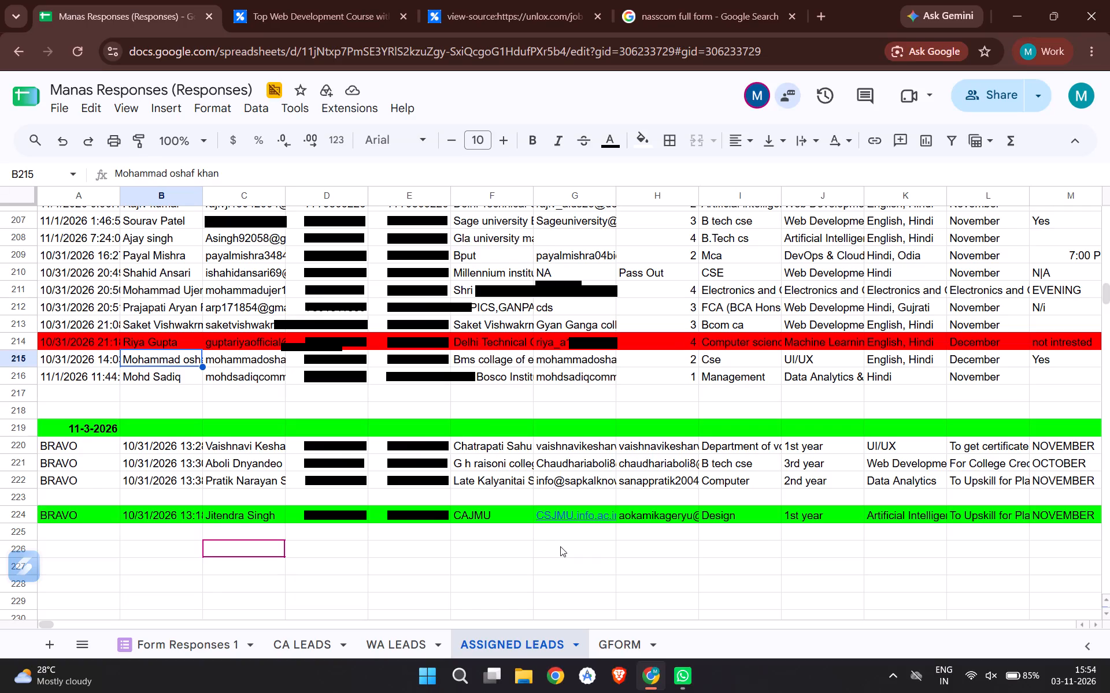
# Review the lead details across the 11-3-2026 section of ASSIGNED LEADS, including the full name in the section's first lead row.
pyautogui.hscroll(-1, 552, 554)
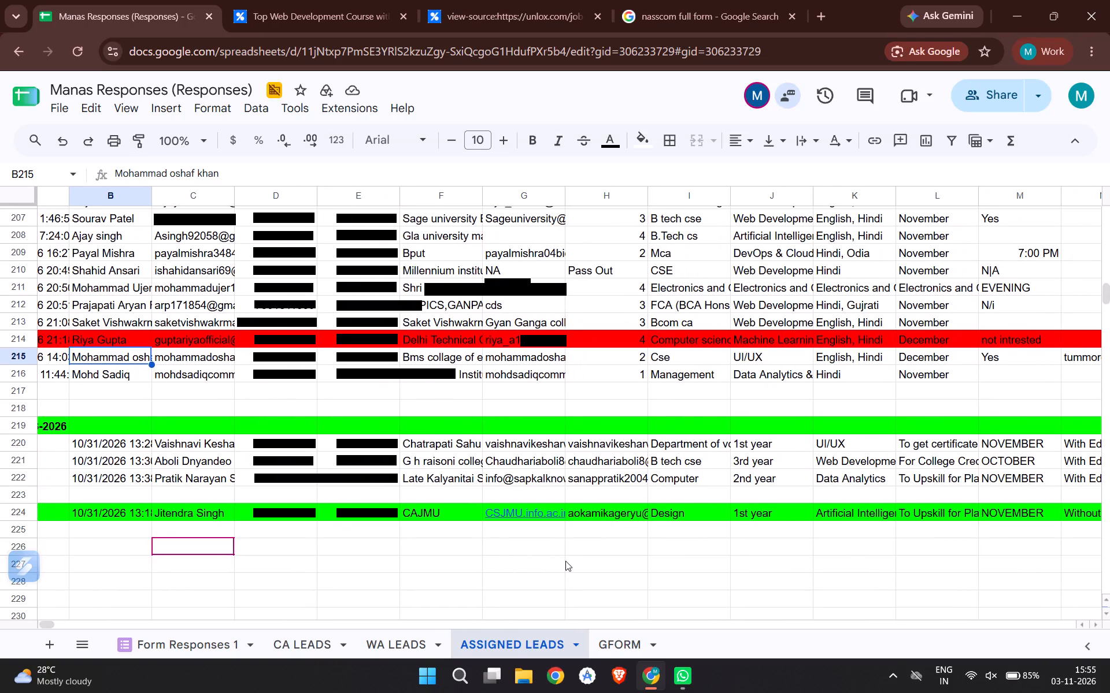
pyautogui.hscroll(1, 233, 479)
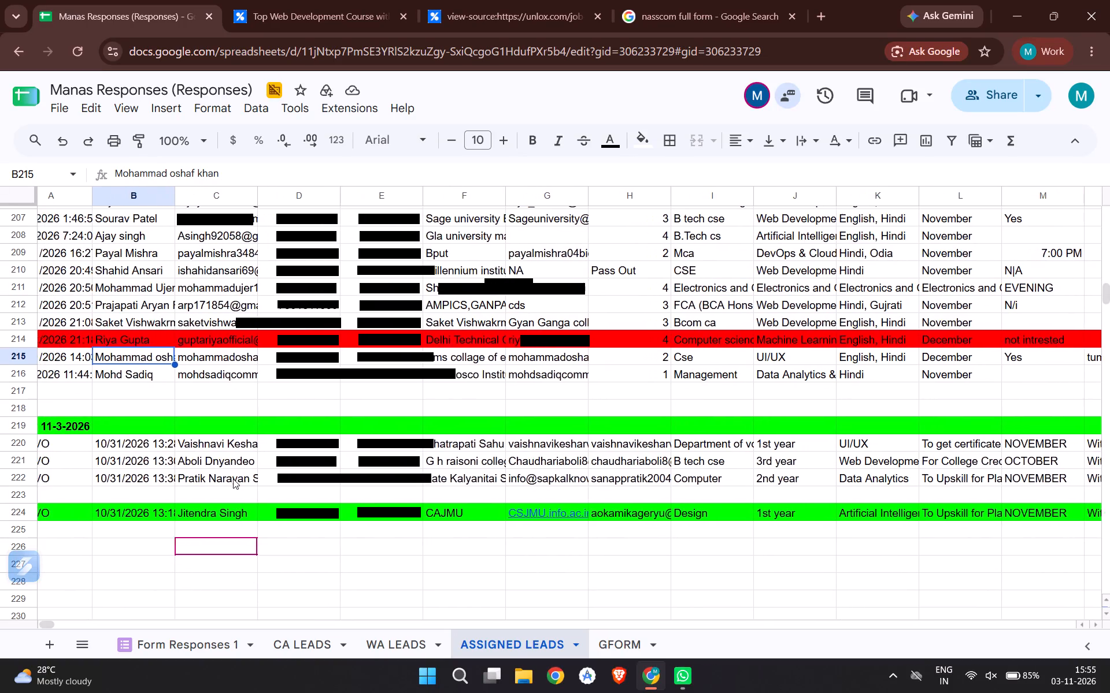
pyautogui.hscroll(-1, 233, 479)
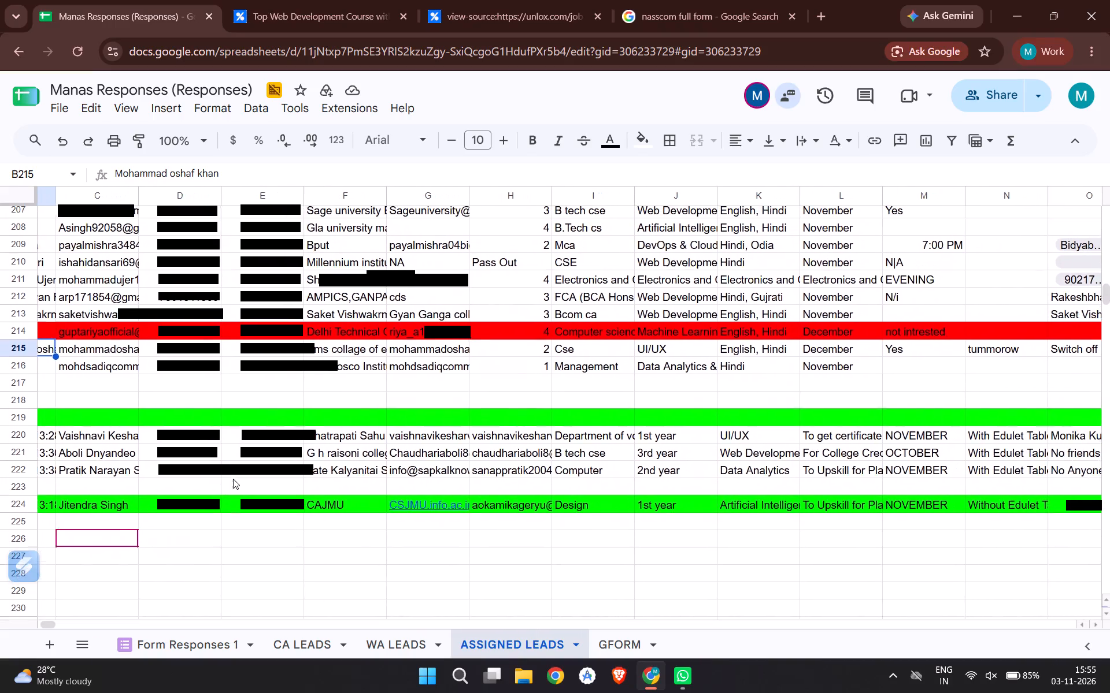
pyautogui.hscroll(-2, 233, 479)
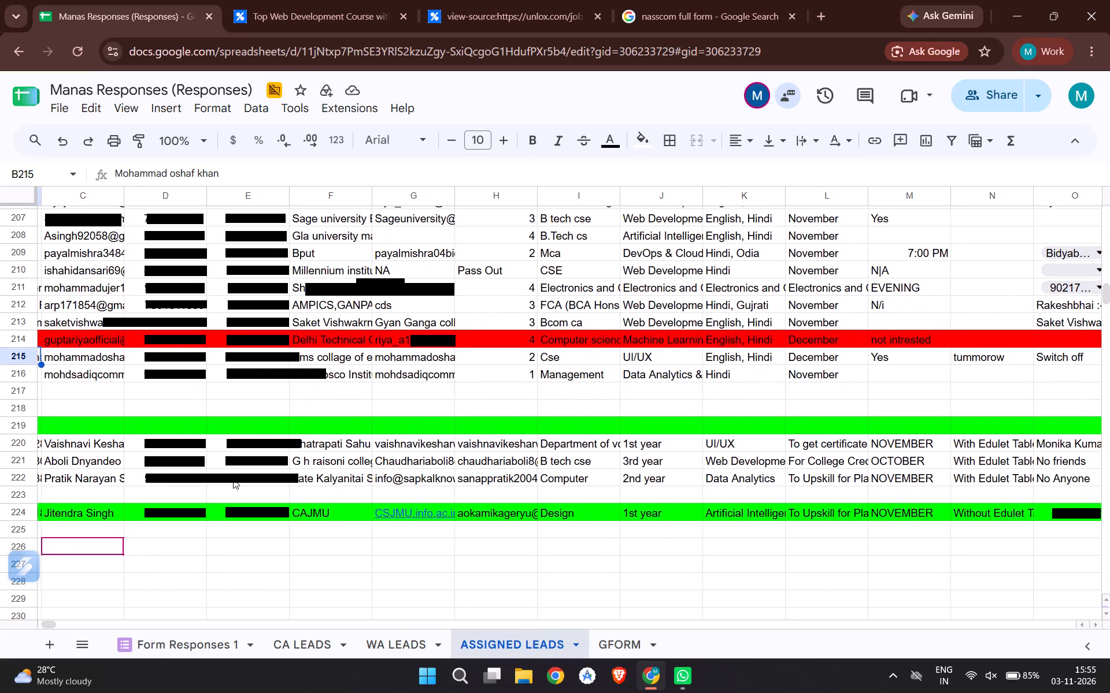
pyautogui.hscroll(-2, 233, 479)
pyautogui.hscroll(2, 233, 479)
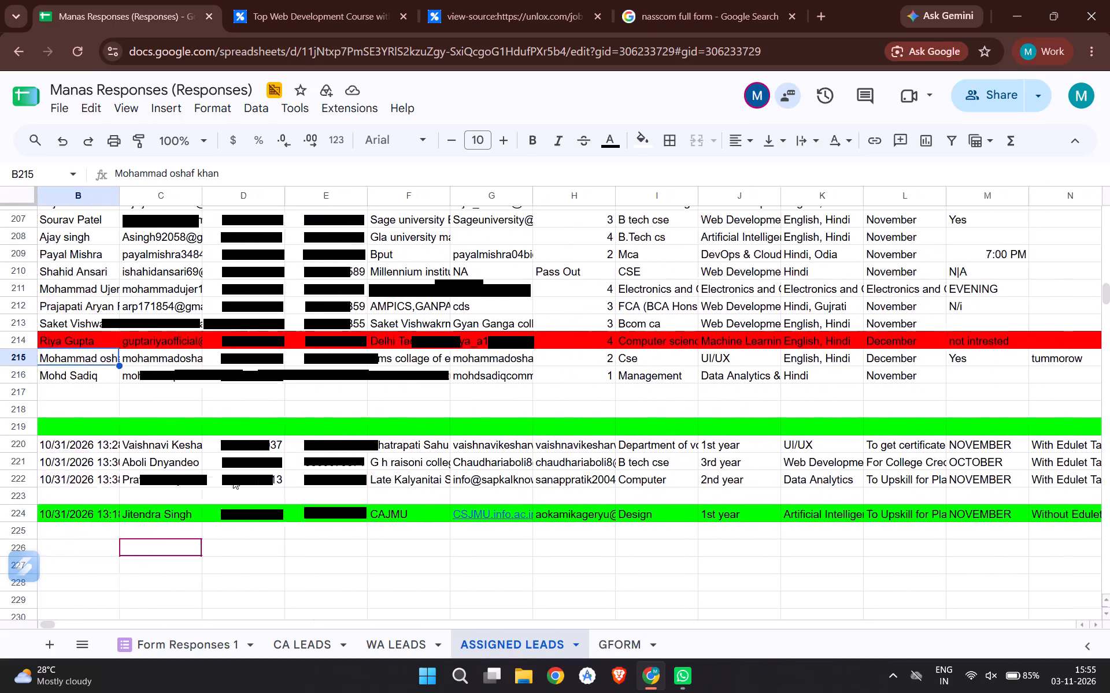
pyautogui.hscroll(2, 233, 479)
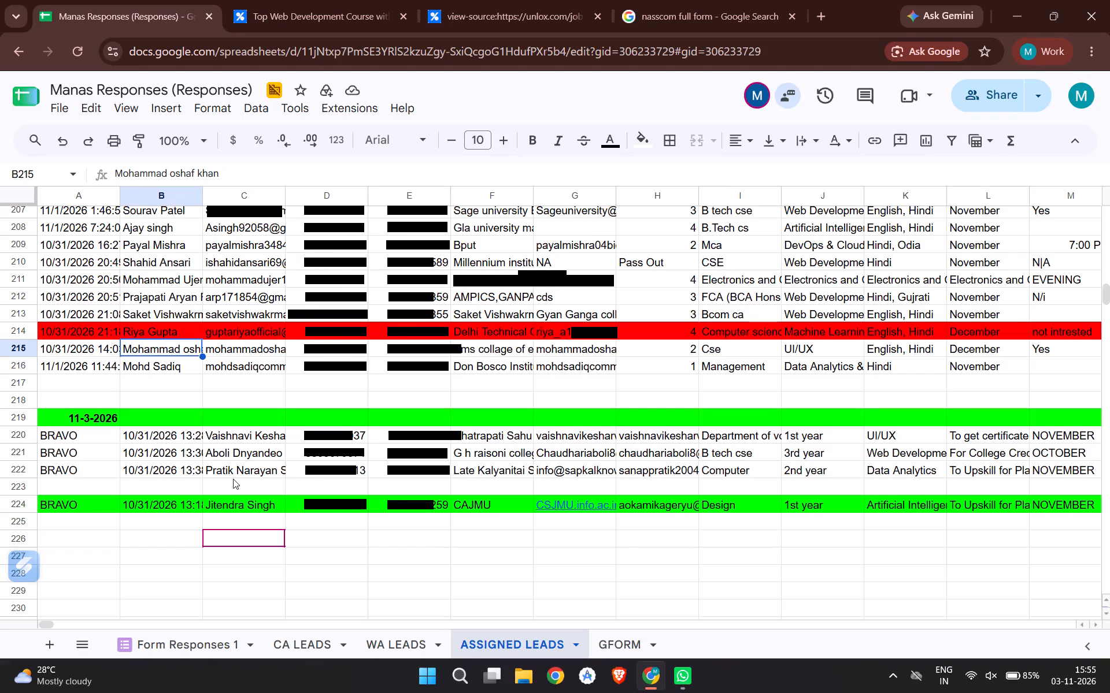
pyautogui.doubleClick(243, 437)
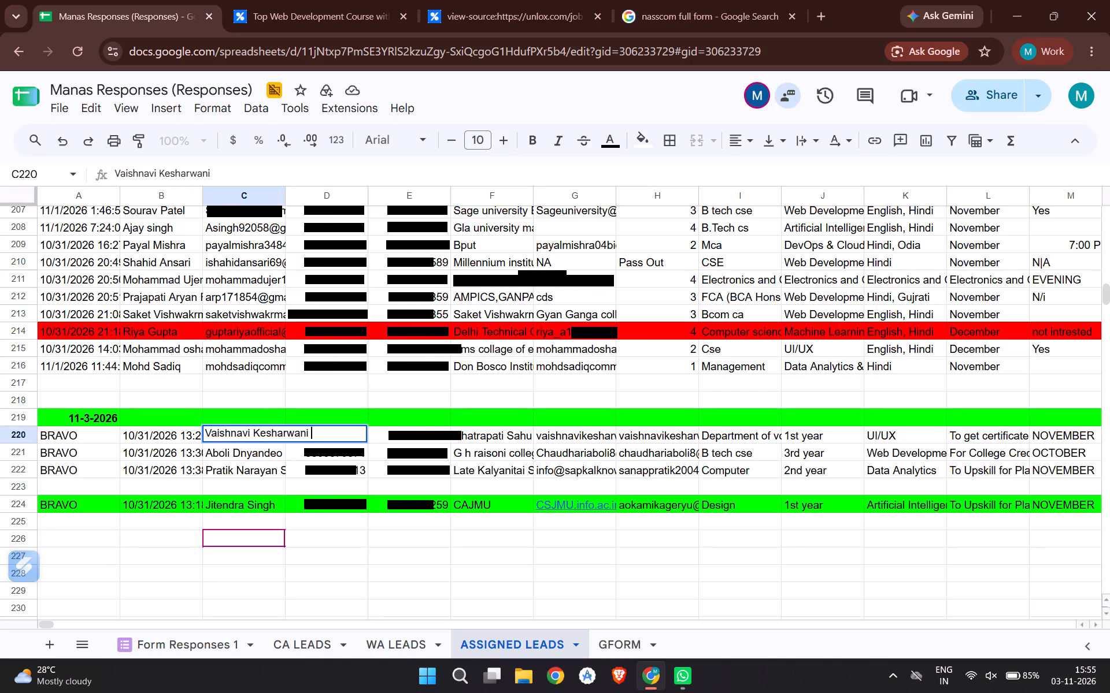
pyautogui.click(301, 388)
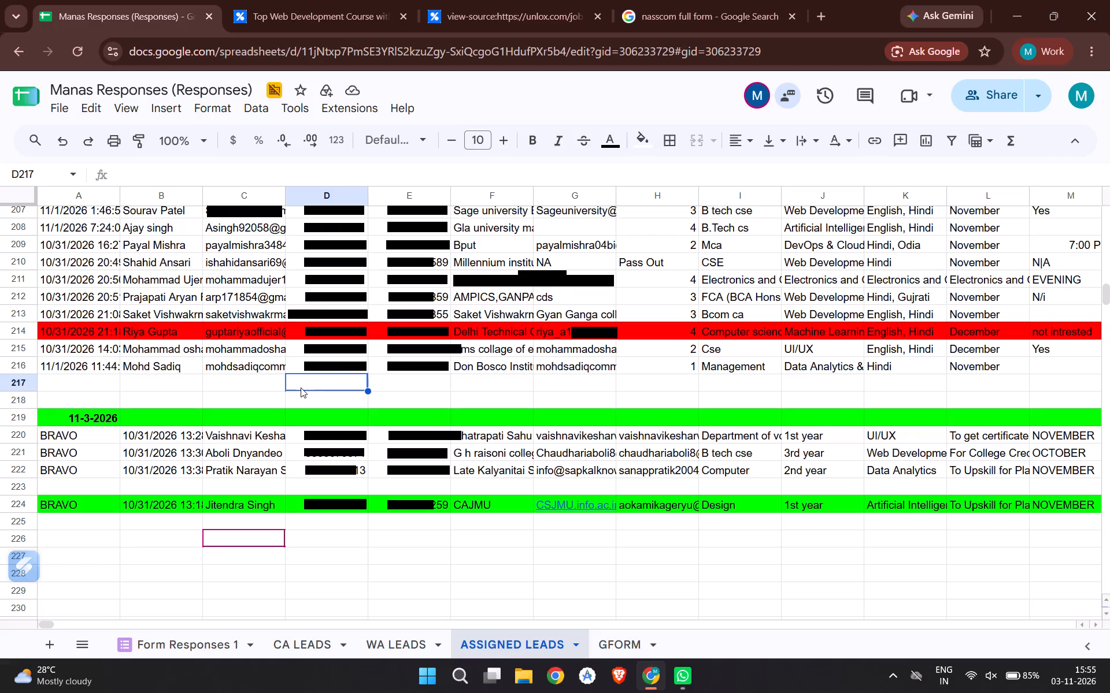
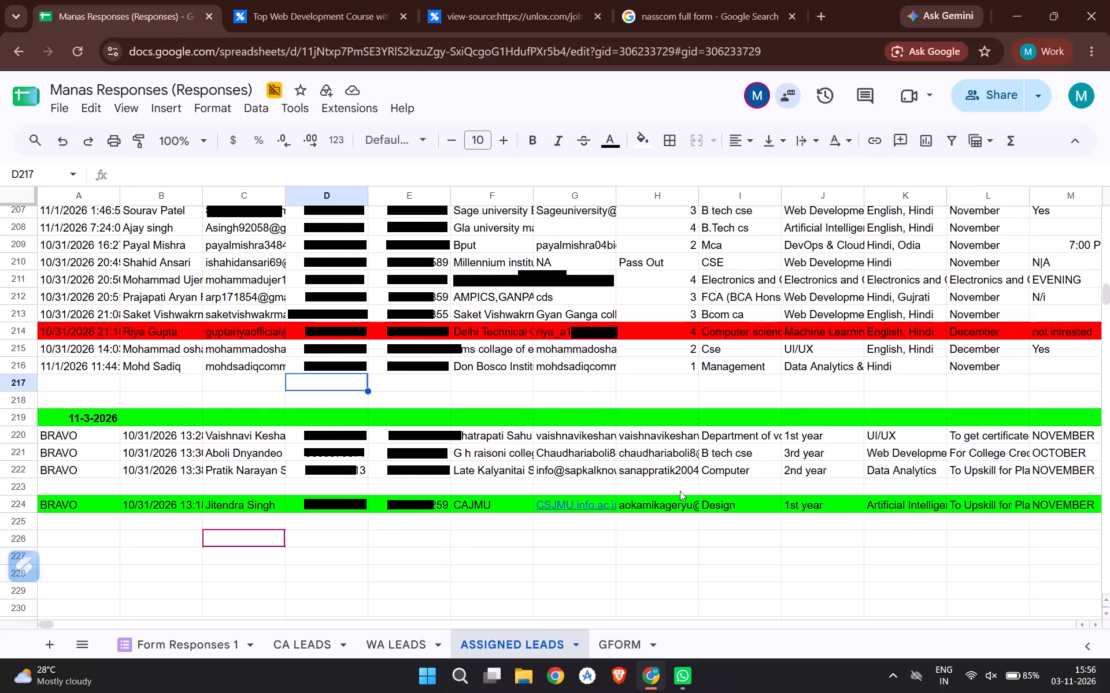
# Record "not answer" in column R of row 220, the first lead of the 11-3-2026 section.
pyautogui.hscroll(-7, 674, 484)
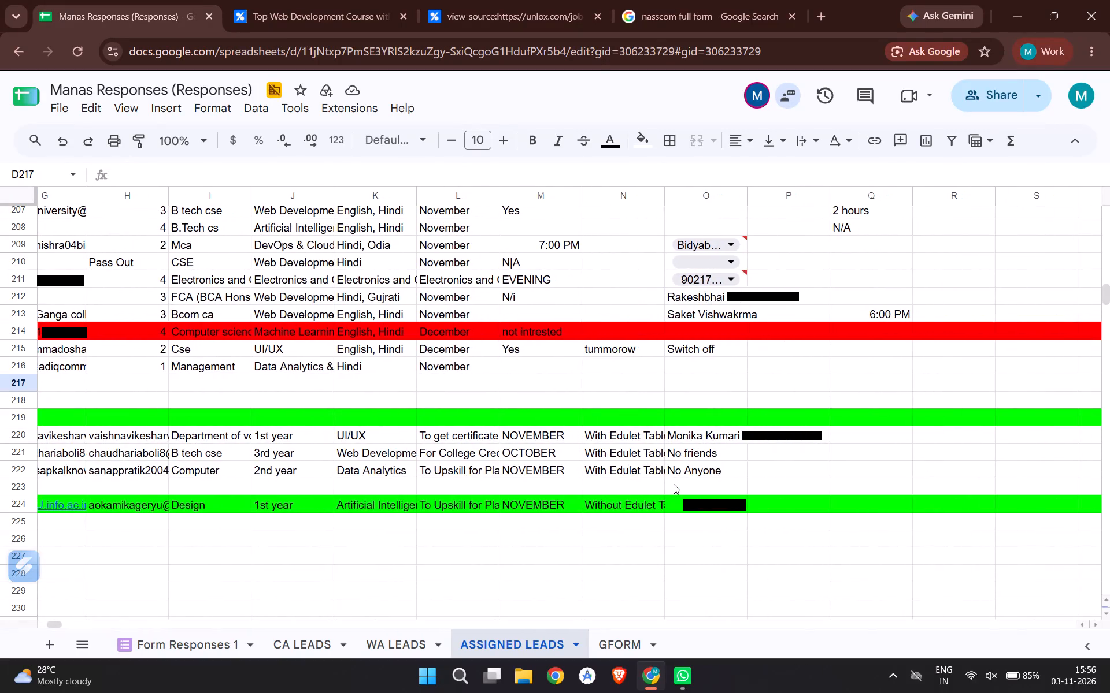
pyautogui.click(922, 439)
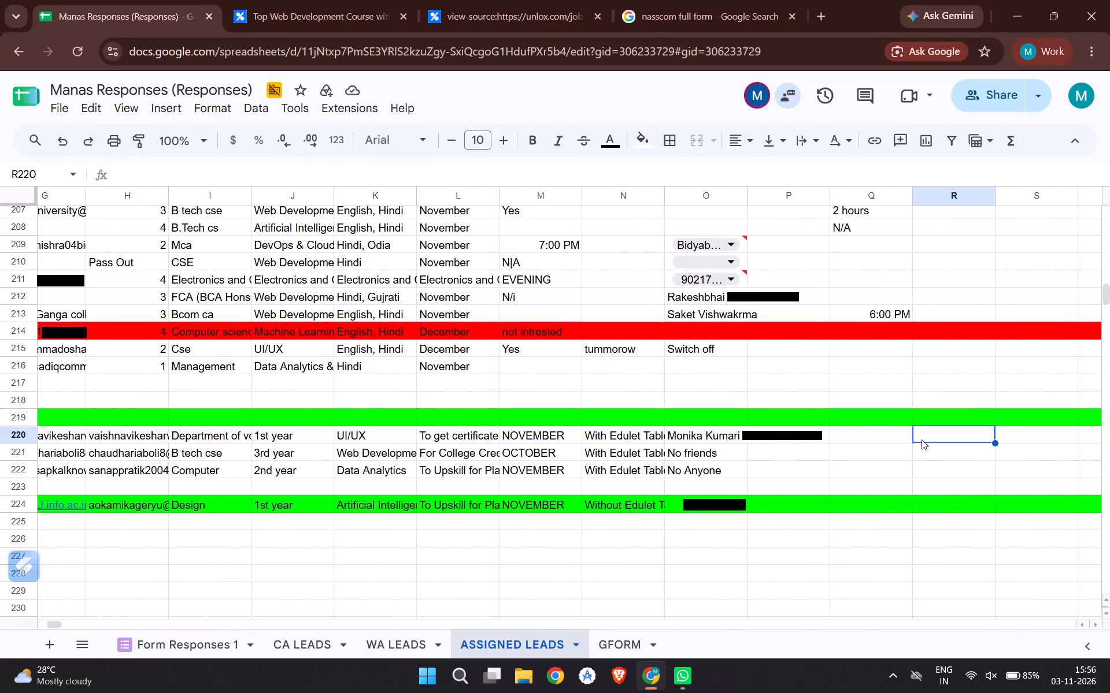
pyautogui.write('not answer')
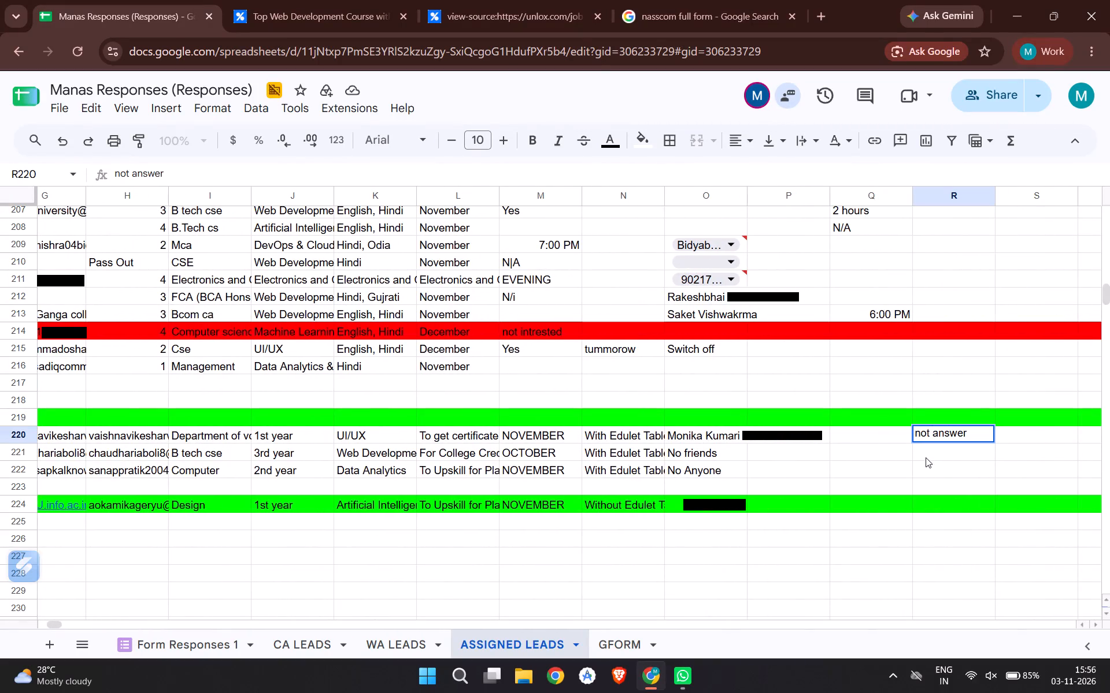
pyautogui.click(926, 454)
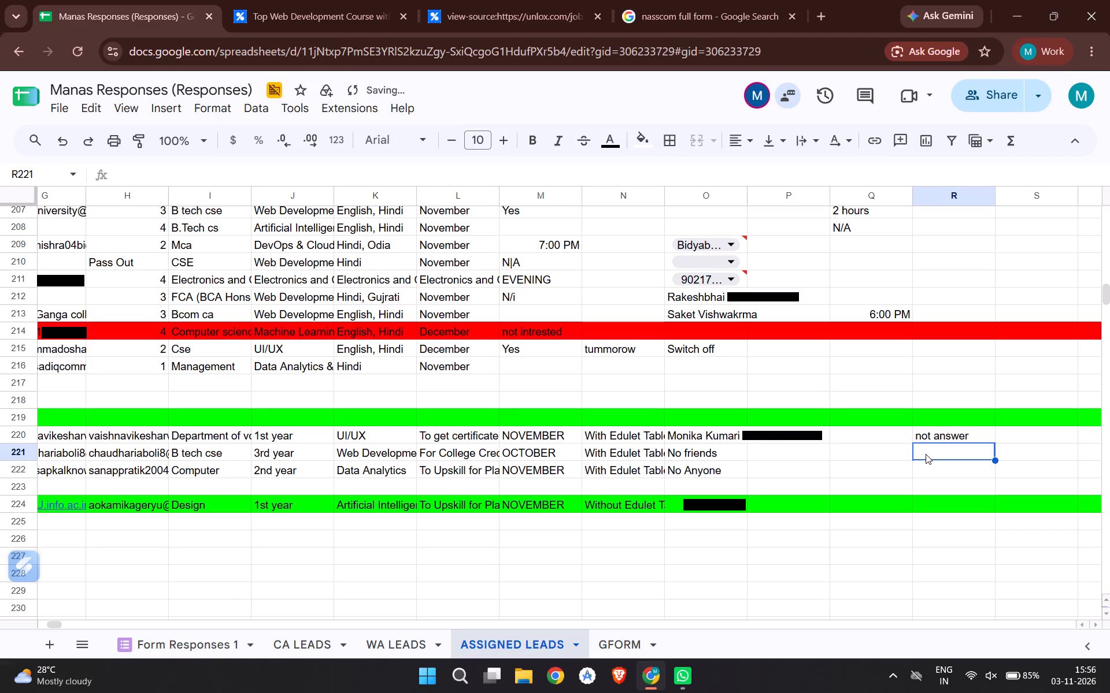
# Examine the row 220 lead's email and department, and the row 221 lead's college, year and remaining details.
pyautogui.hscroll(1, 553, 445)
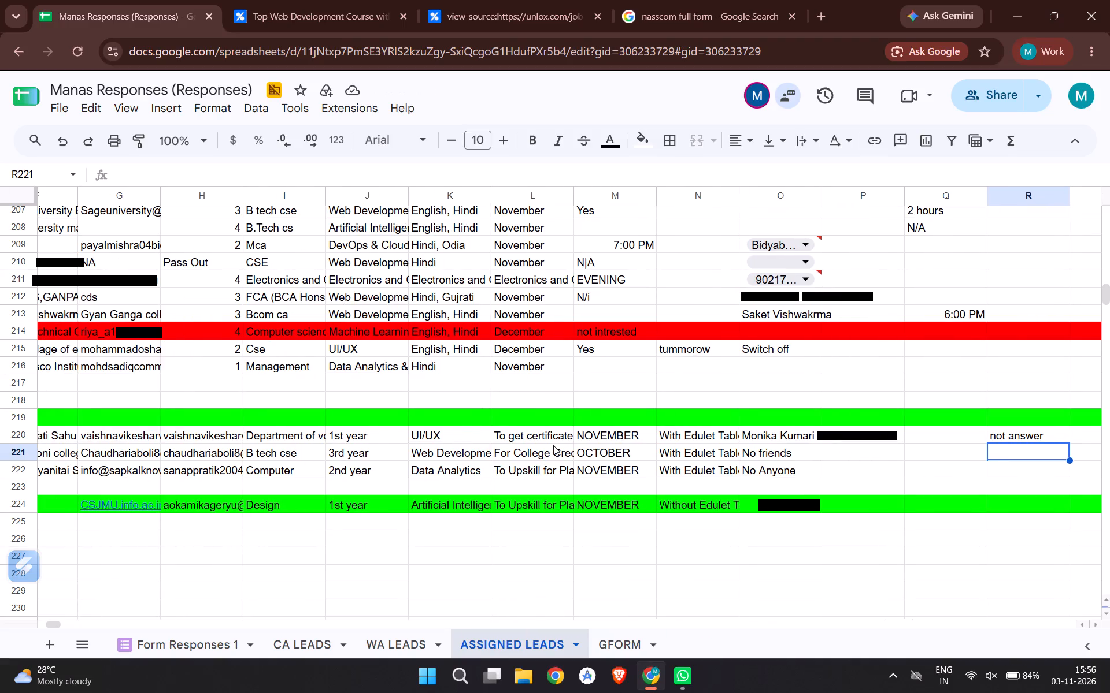
pyautogui.hscroll(4, 553, 445)
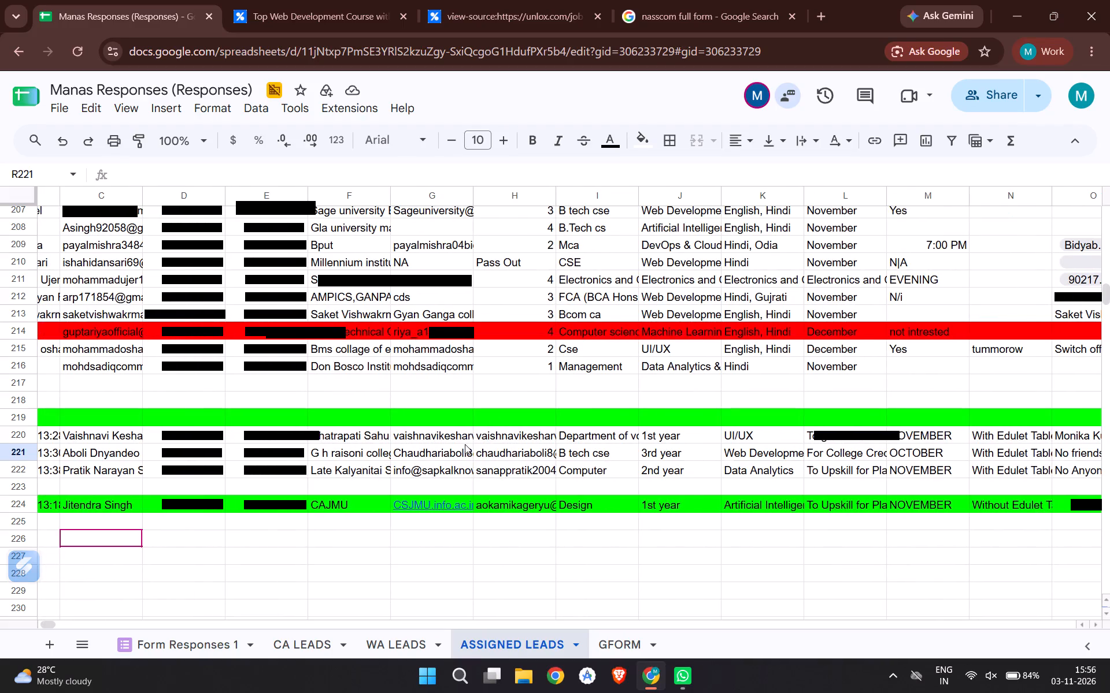
pyautogui.doubleClick(524, 432)
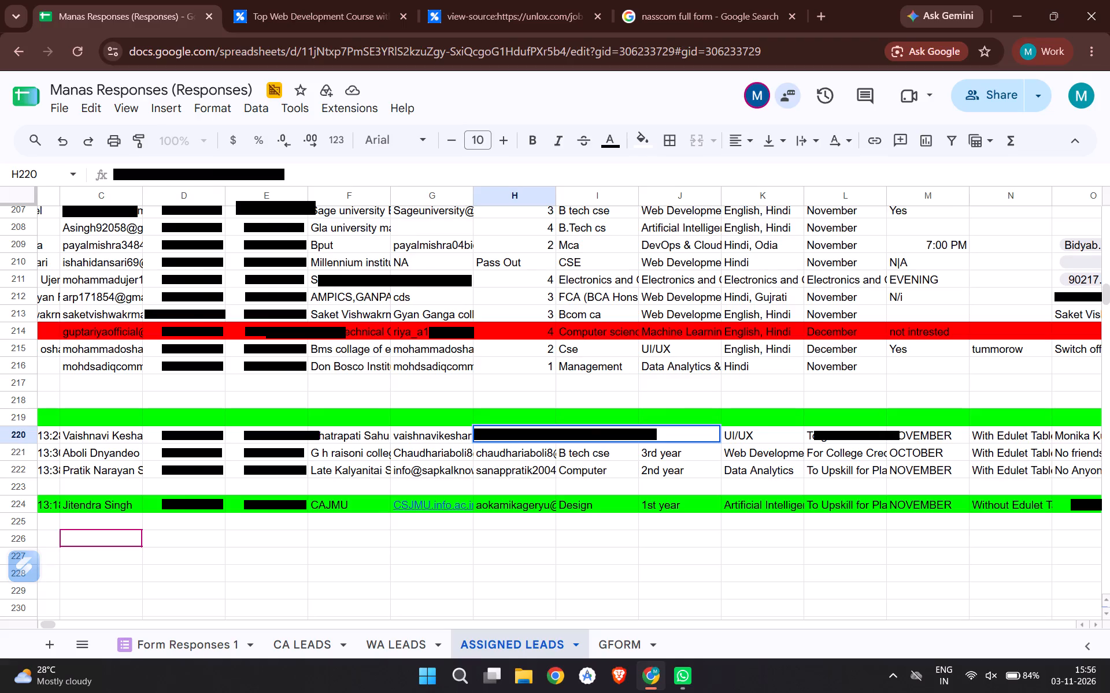
pyautogui.click(526, 389)
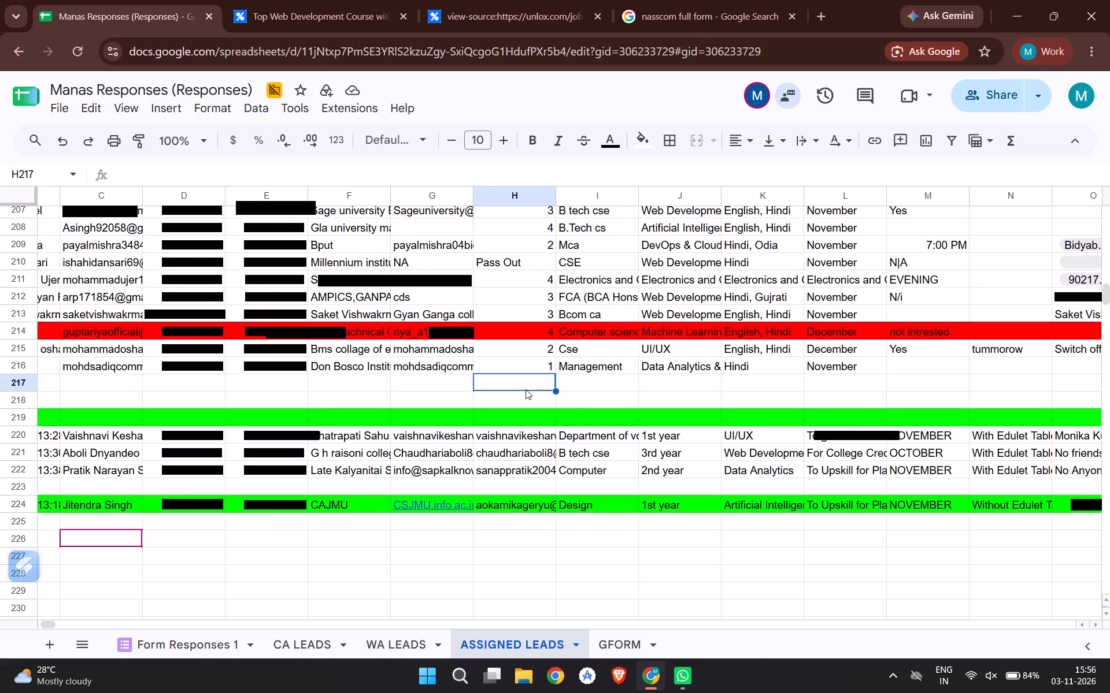
pyautogui.doubleClick(597, 434)
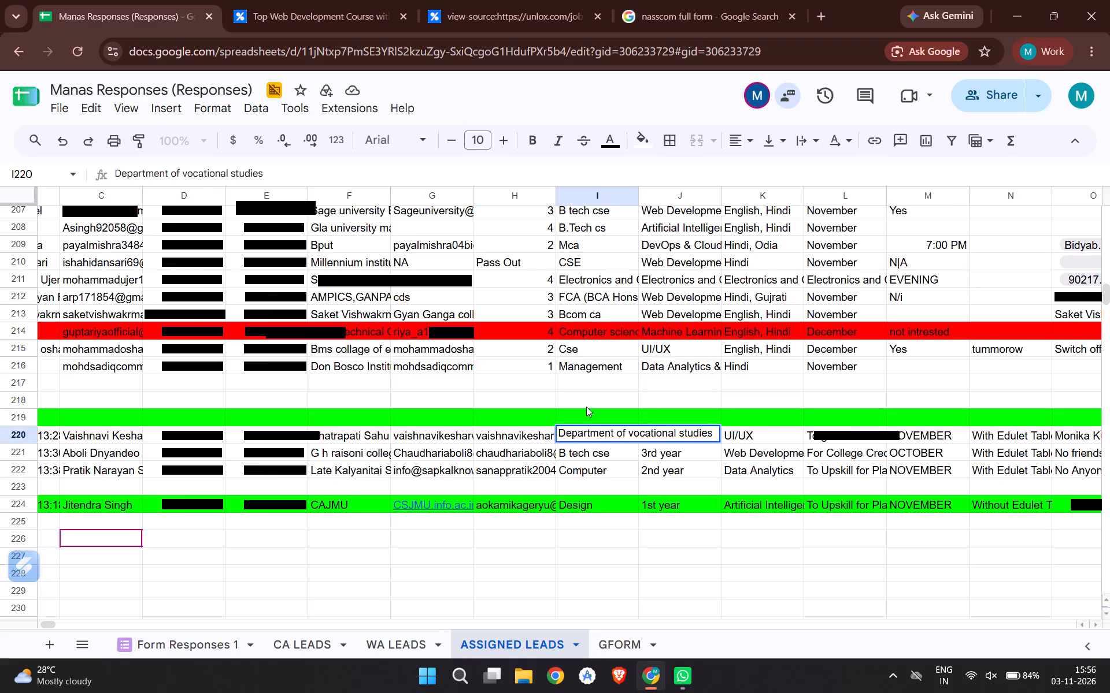
pyautogui.click(583, 398)
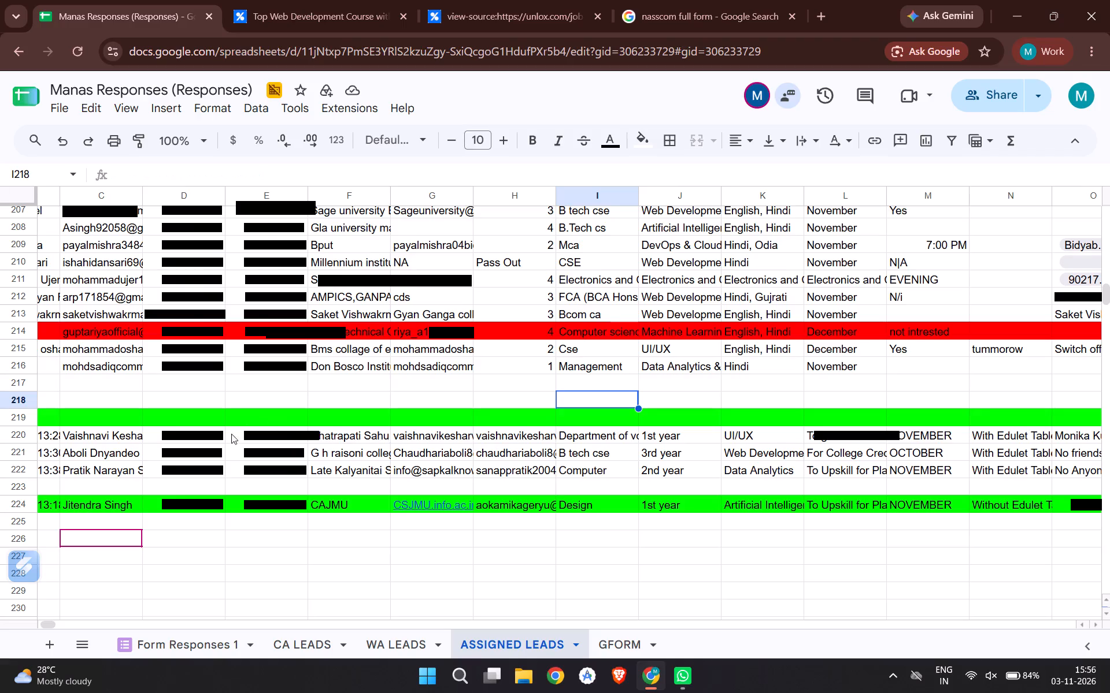
pyautogui.doubleClick(381, 452)
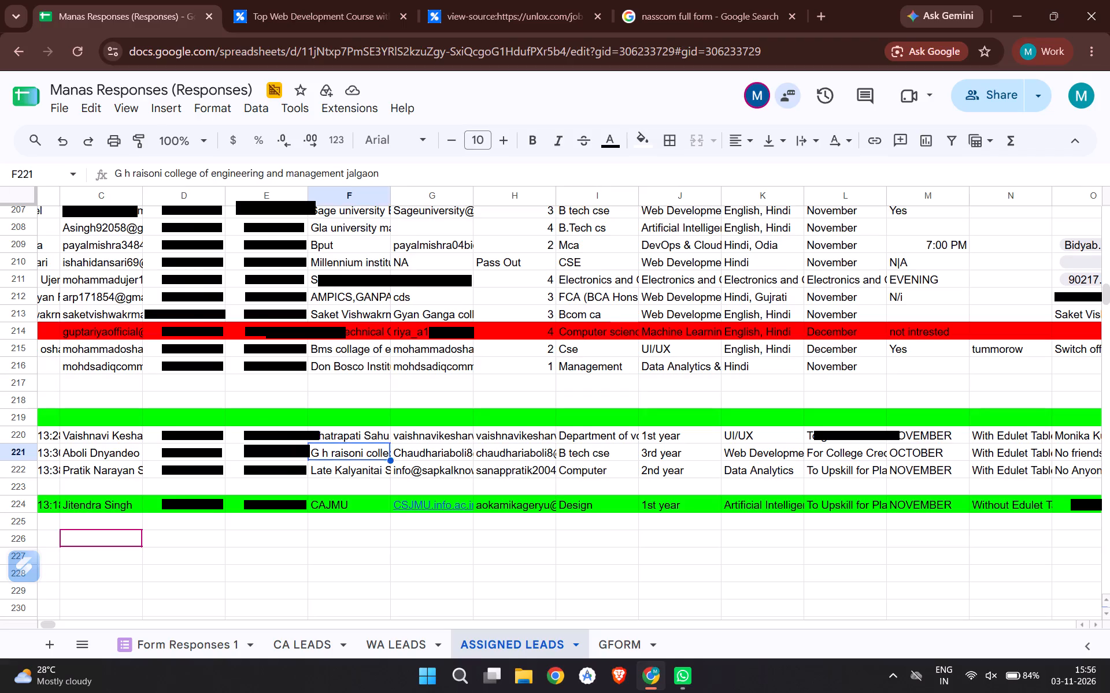
pyautogui.click(645, 450)
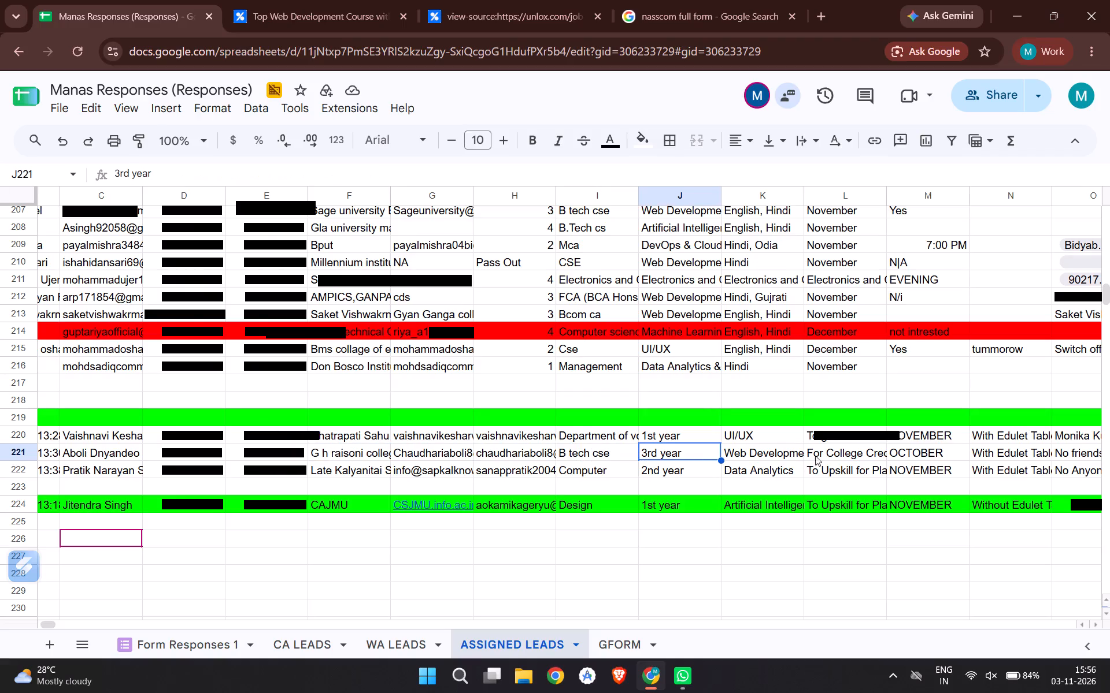
pyautogui.scroll(-1, 731, 470)
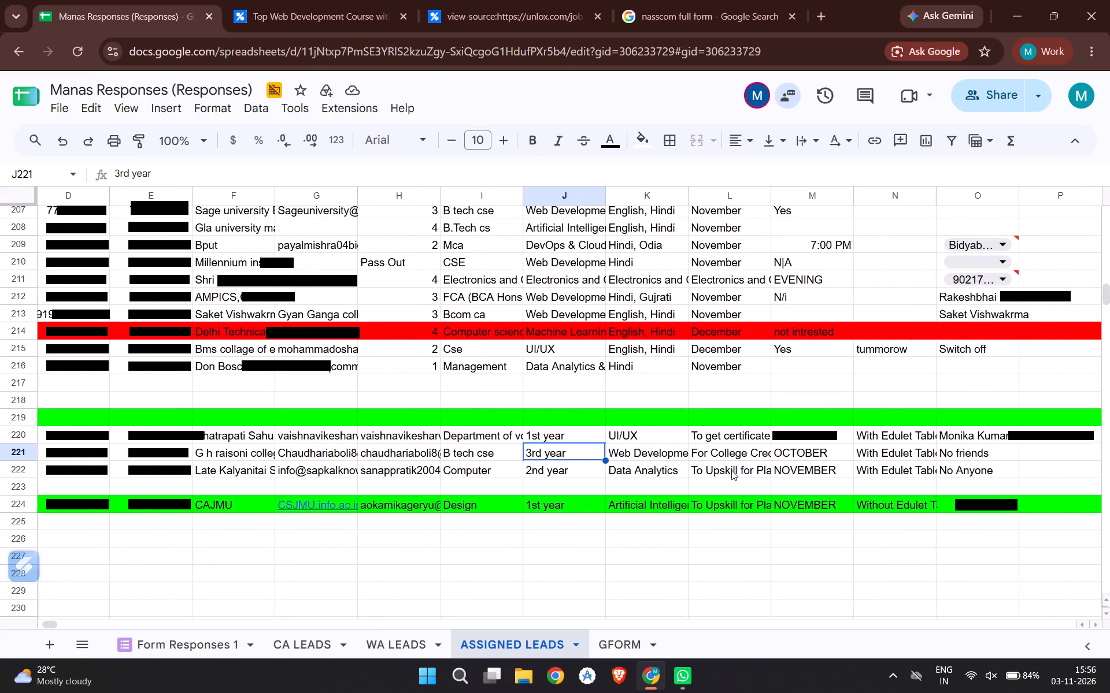
pyautogui.scroll(-1, 731, 470)
pyautogui.hscroll(-3, 731, 470)
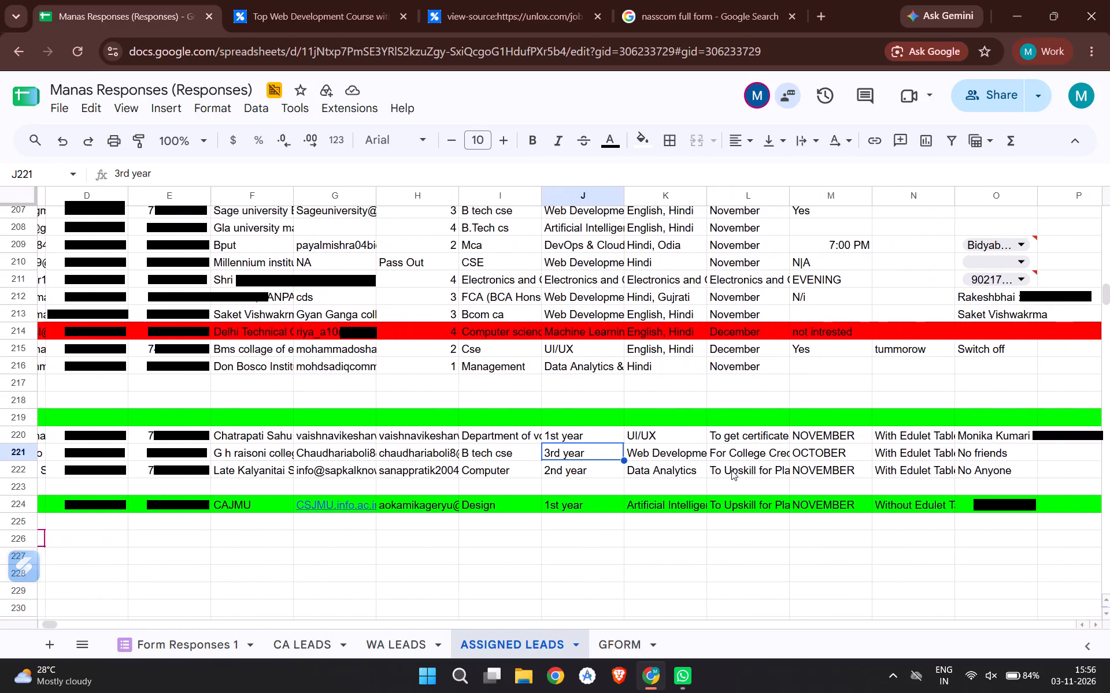
pyautogui.hscroll(5, 731, 470)
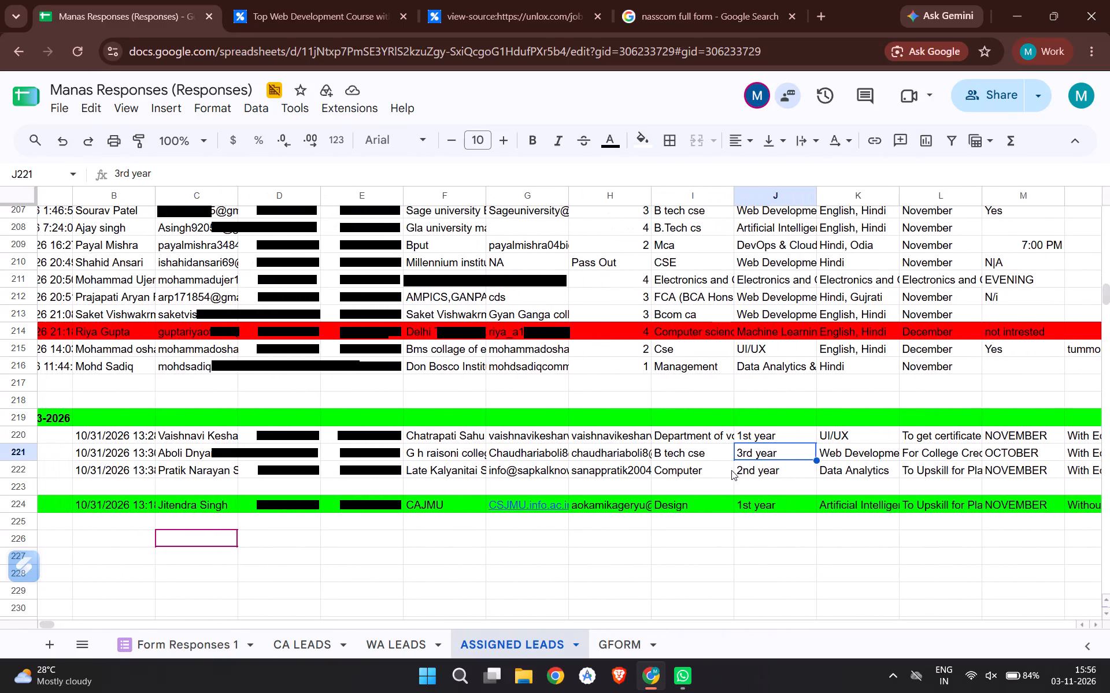
pyautogui.hscroll(1, 731, 470)
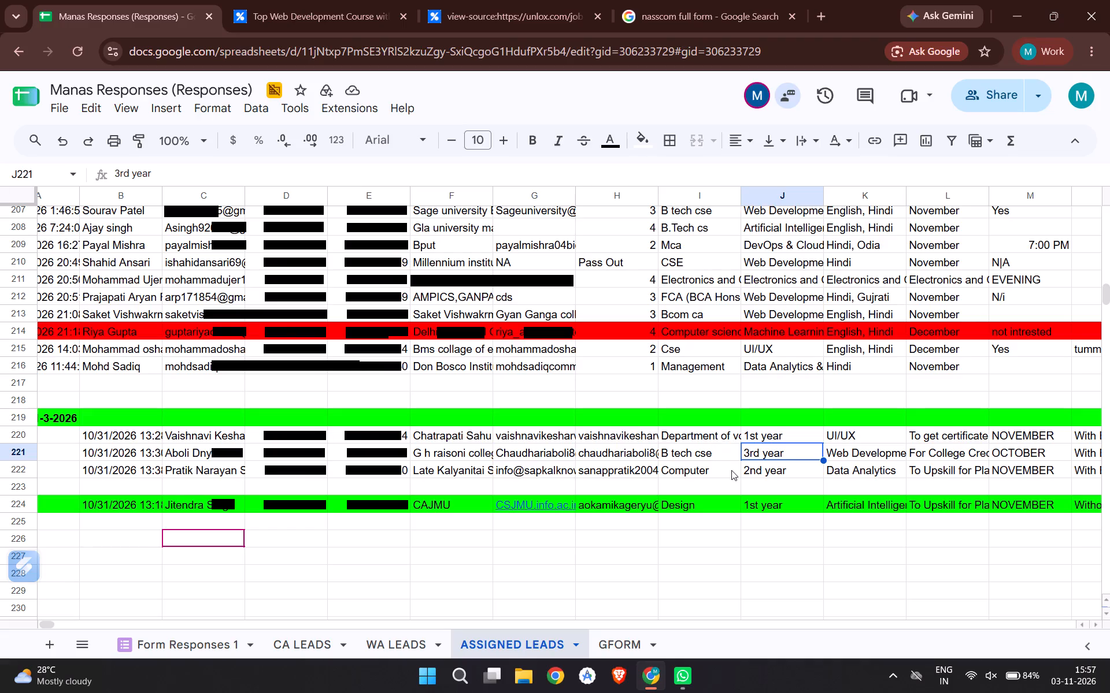
# Record "cannot recieve incoming call" in column R of row 221.
pyautogui.hscroll(-5, 731, 470)
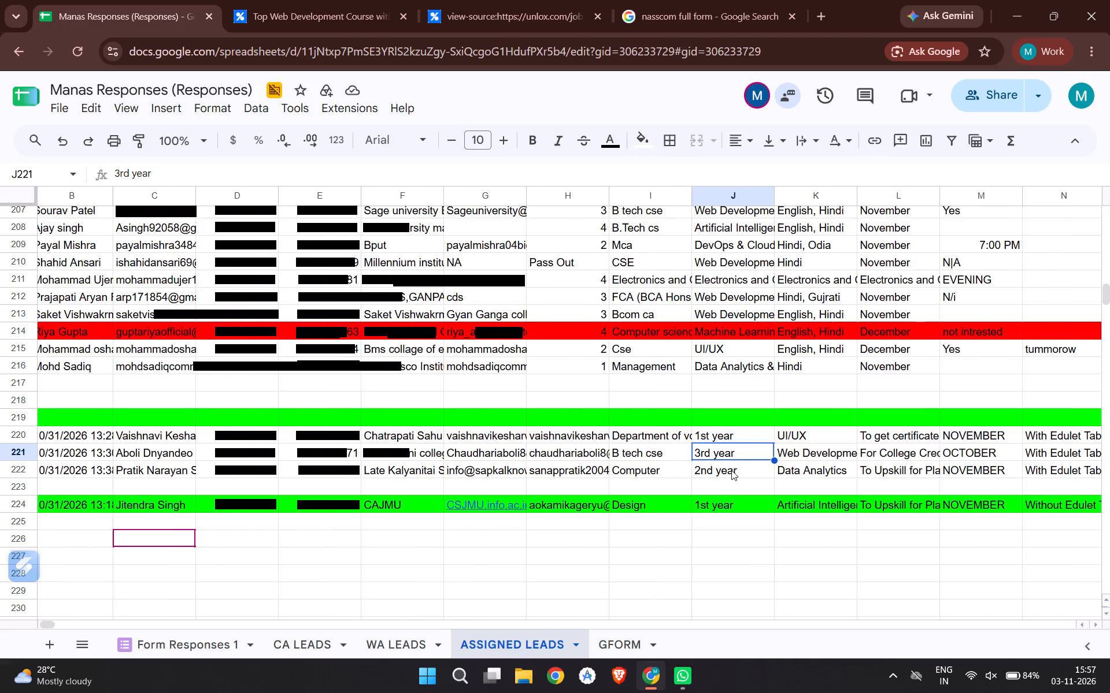
pyautogui.hscroll(-7, 731, 470)
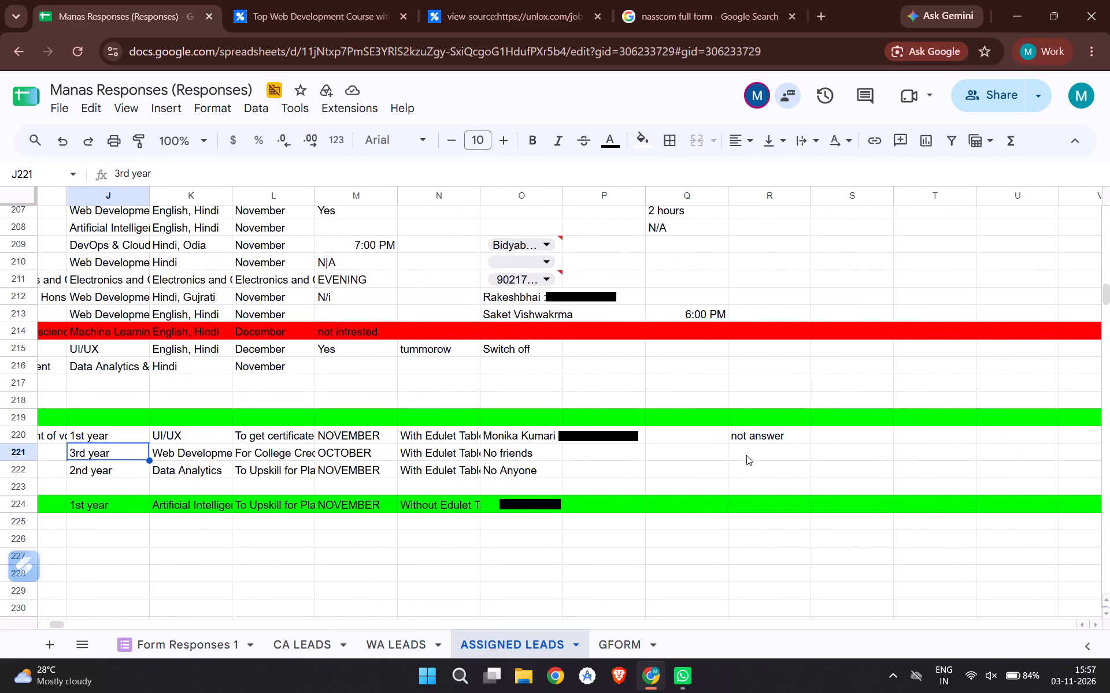
pyautogui.click(746, 455)
pyautogui.press('x')
pyautogui.press('BackSpace')
pyautogui.write('cannop')
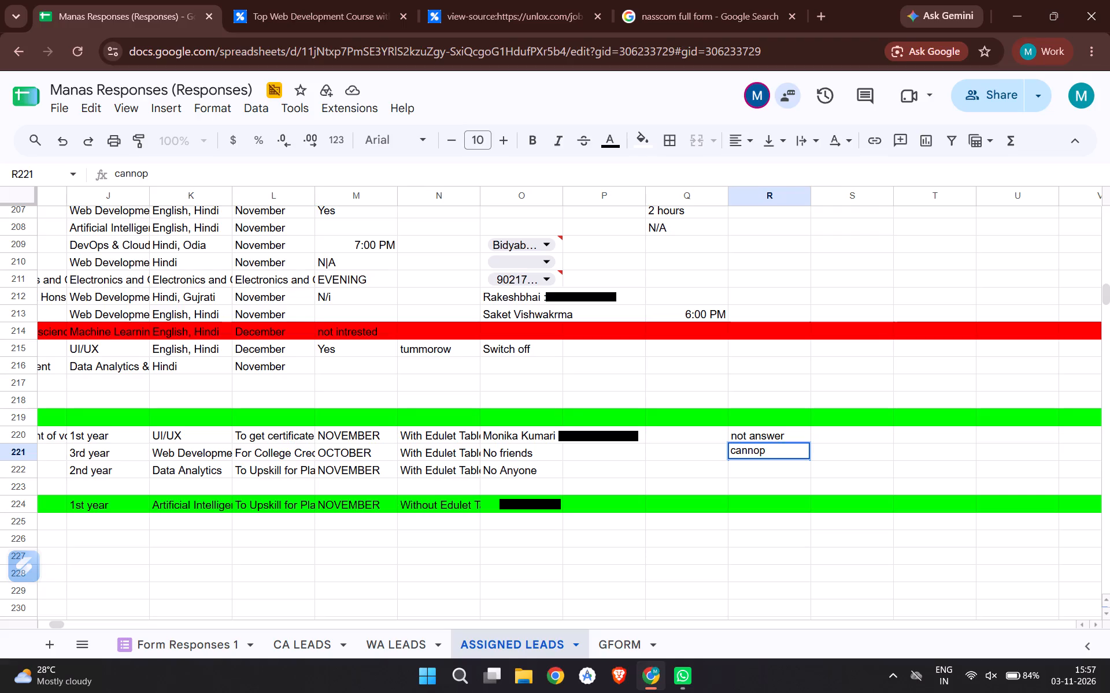
pyautogui.press('BackSpace')
pyautogui.write('t recieve')
pyautogui.press('space')
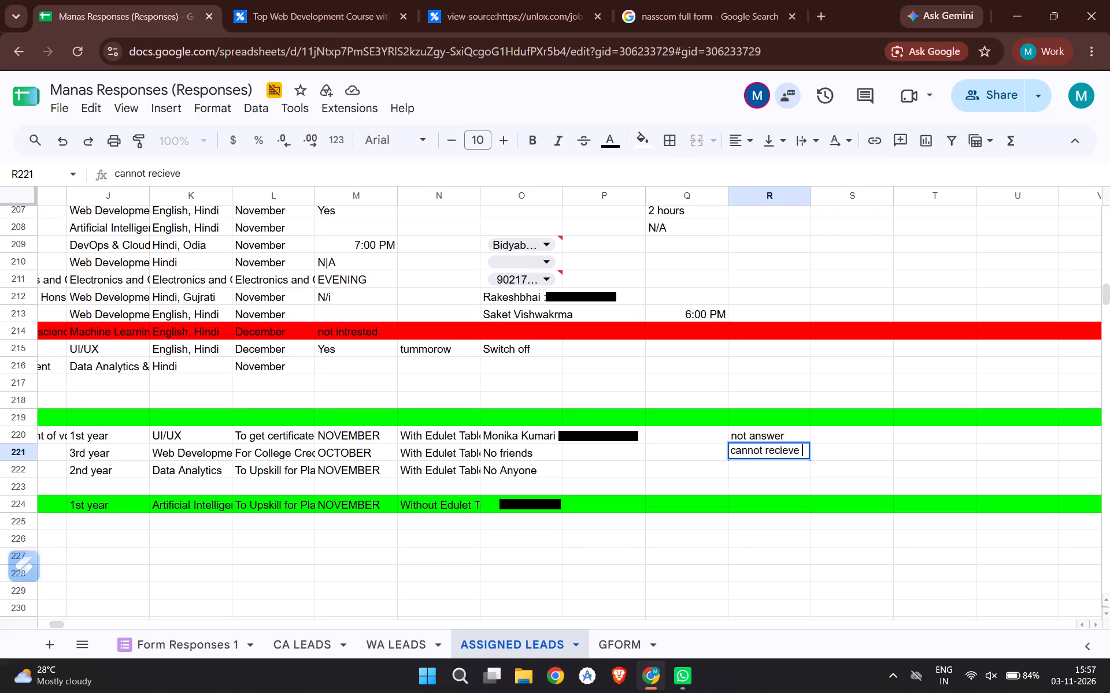
pyautogui.write('incoming call')
pyautogui.click(749, 465)
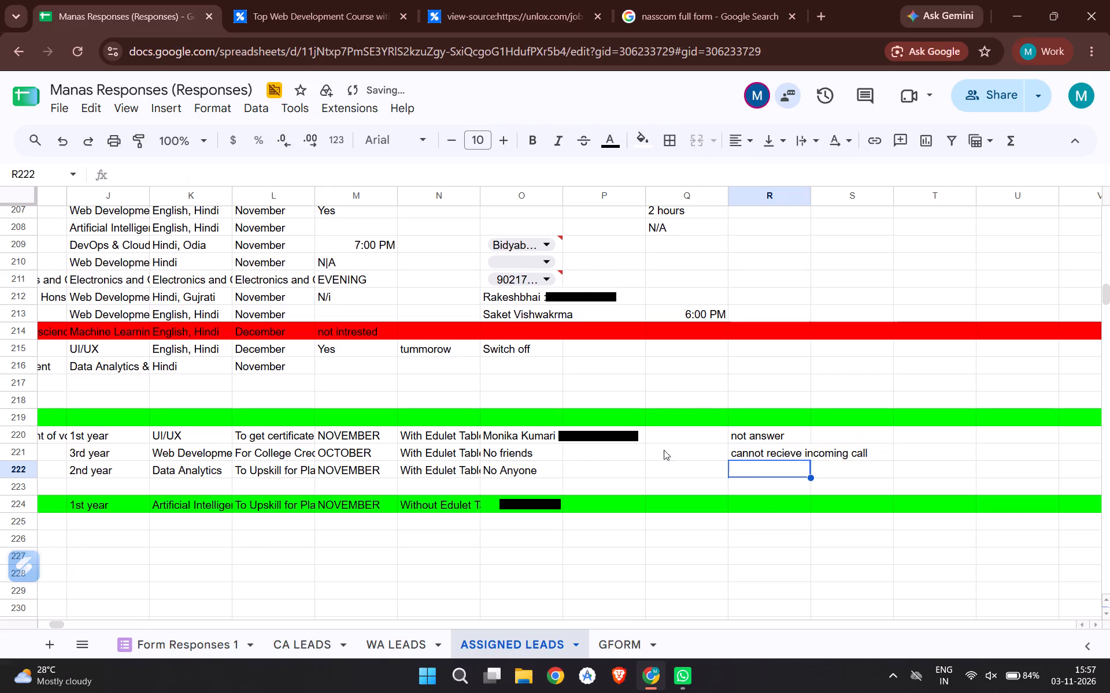
# Examine the row 222 lead's details, including the full name and college name.
pyautogui.hscroll(6, 515, 443)
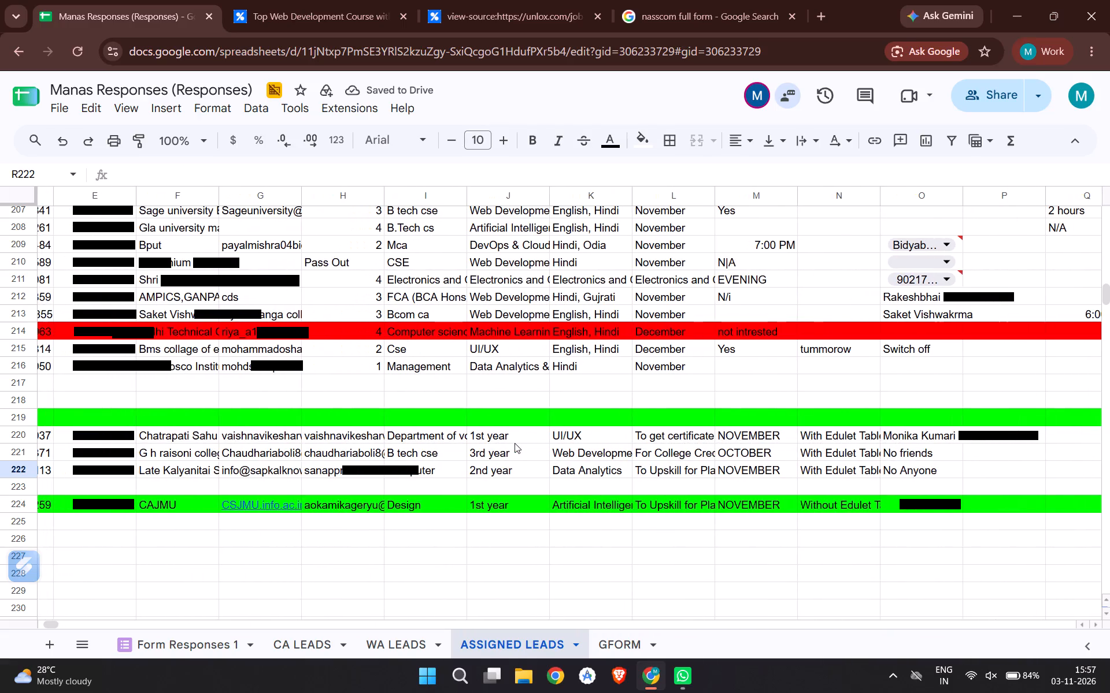
pyautogui.hscroll(3, 515, 443)
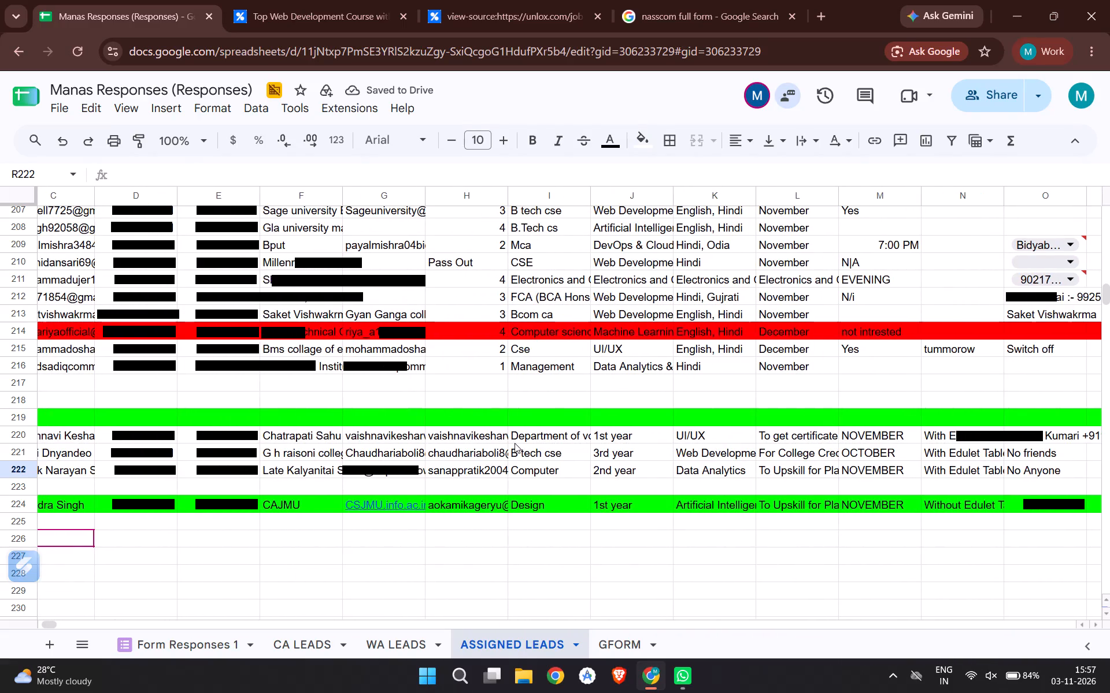
pyautogui.hscroll(2, 515, 443)
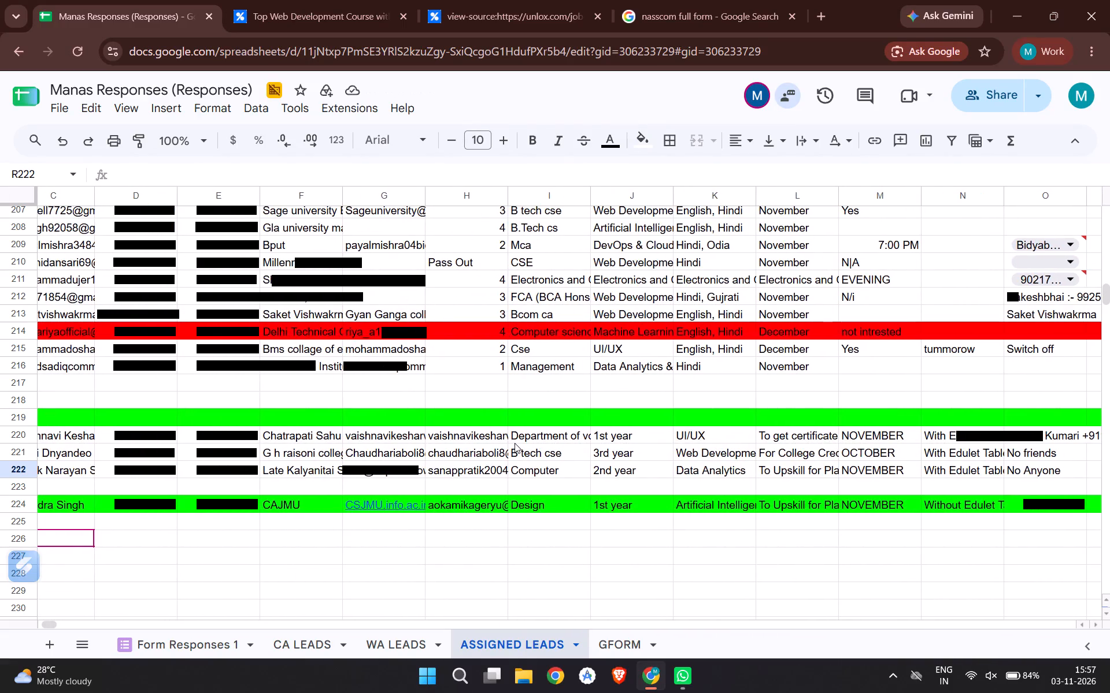
pyautogui.hscroll(2, 515, 443)
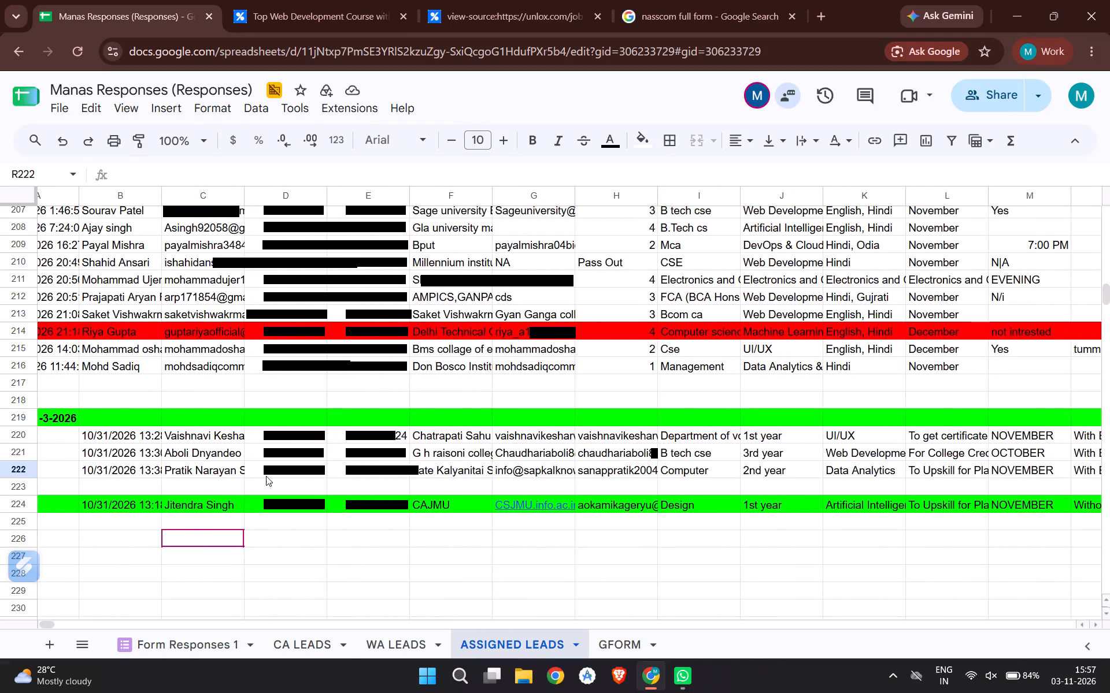
pyautogui.doubleClick(220, 470)
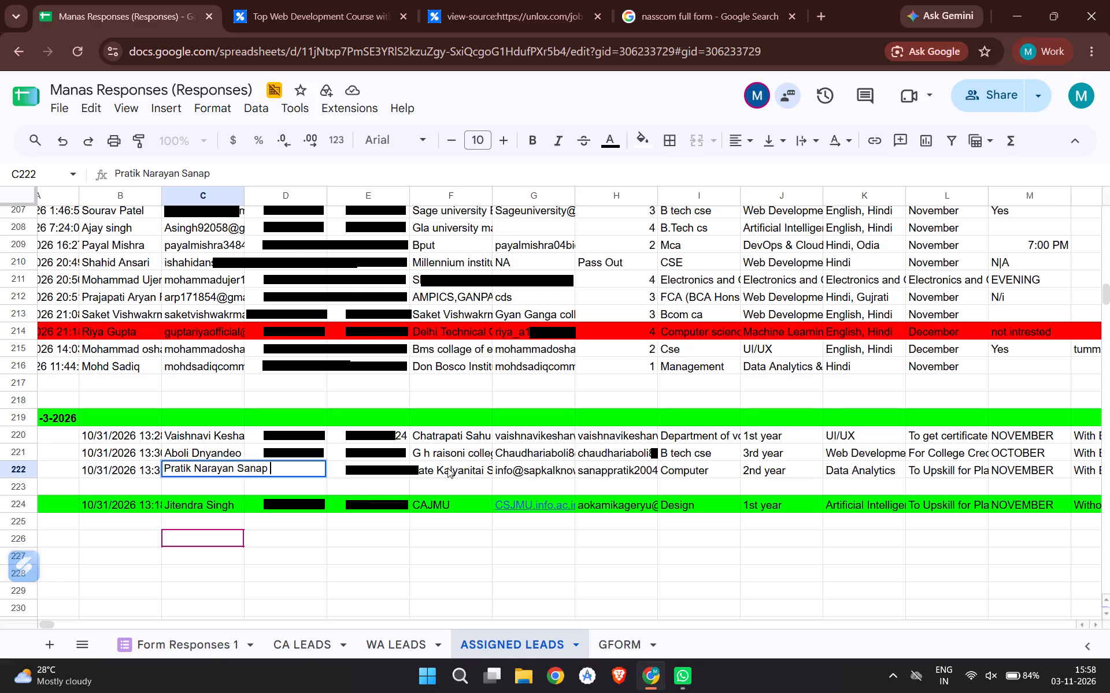
pyautogui.click(420, 465)
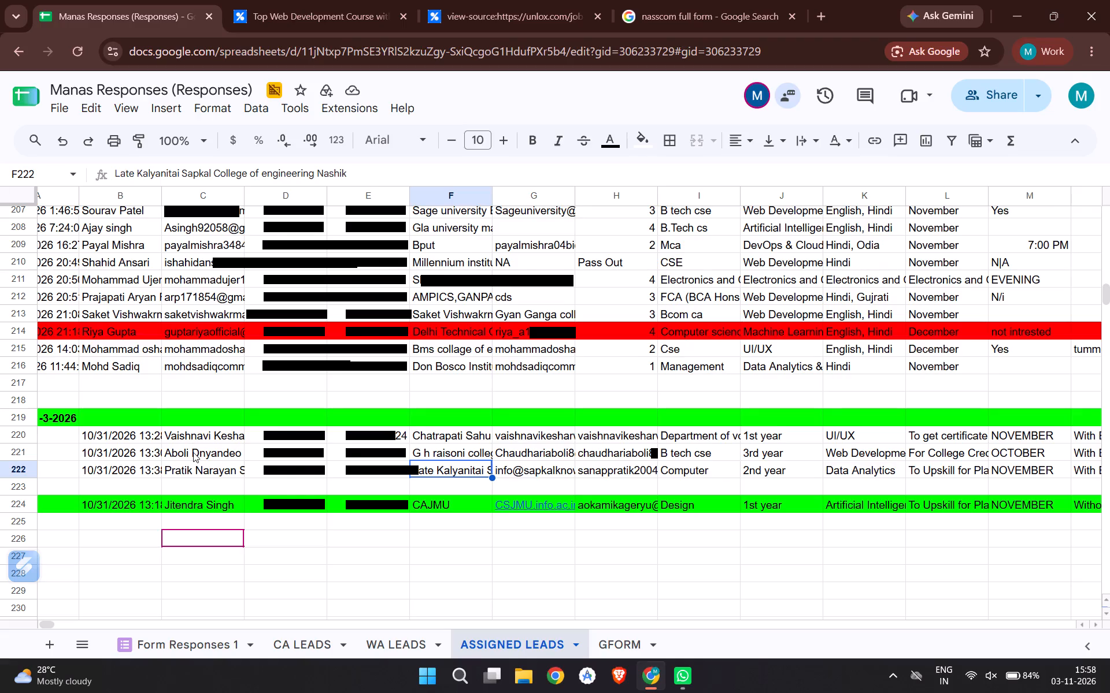
pyautogui.doubleClick(207, 468)
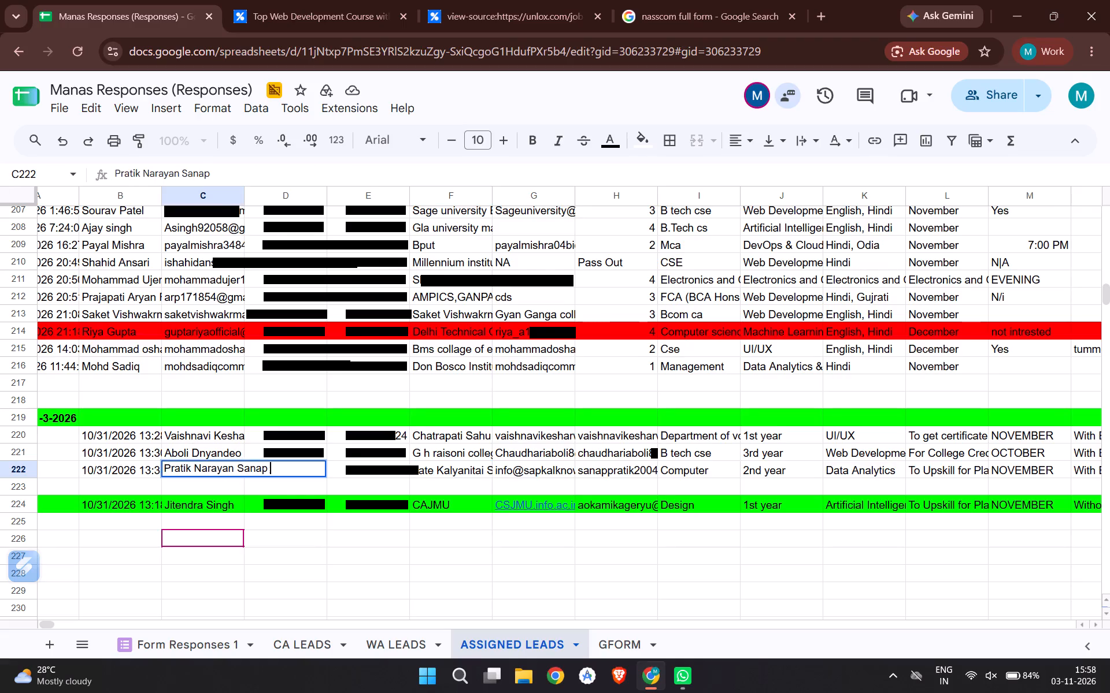
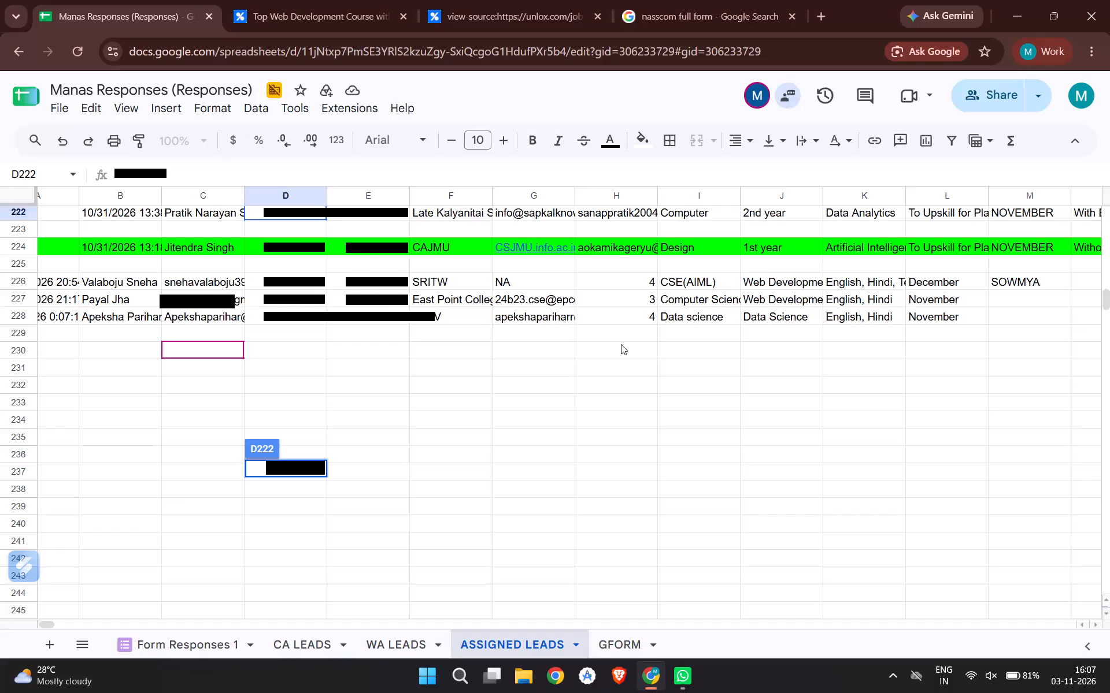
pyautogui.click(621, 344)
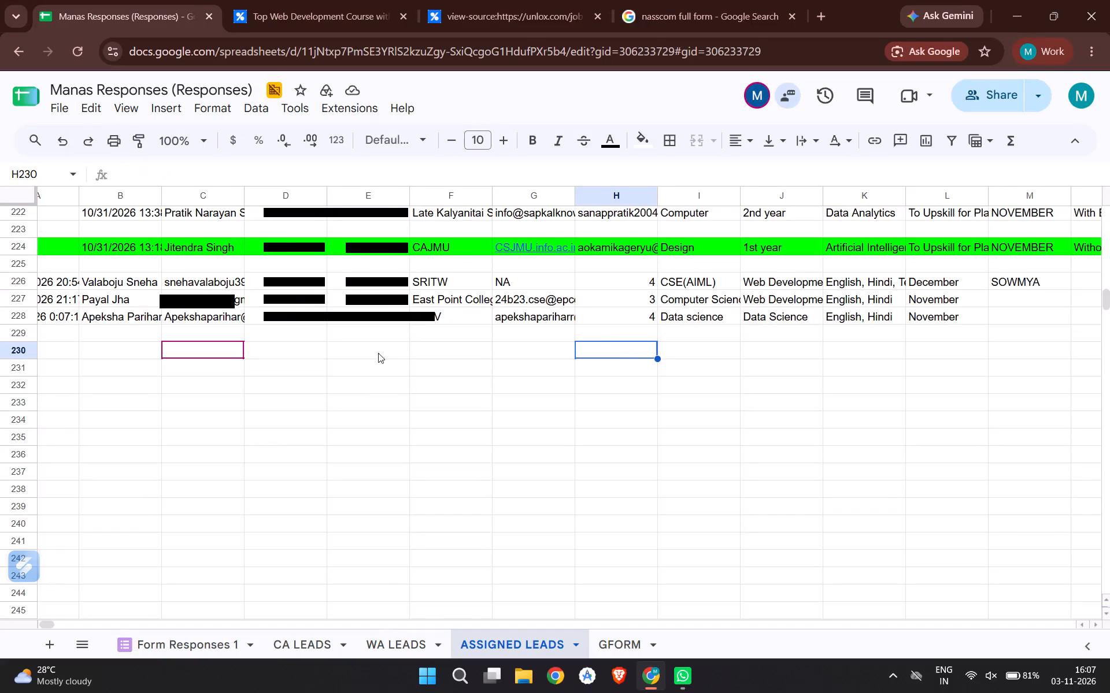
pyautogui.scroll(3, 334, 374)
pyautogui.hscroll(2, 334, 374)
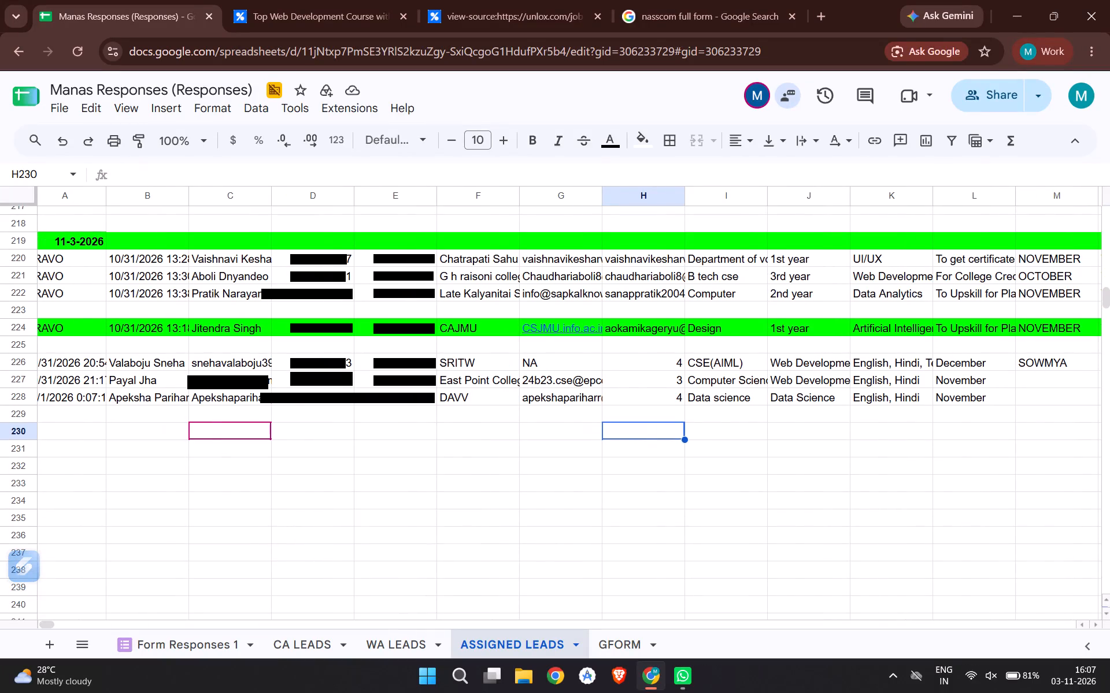
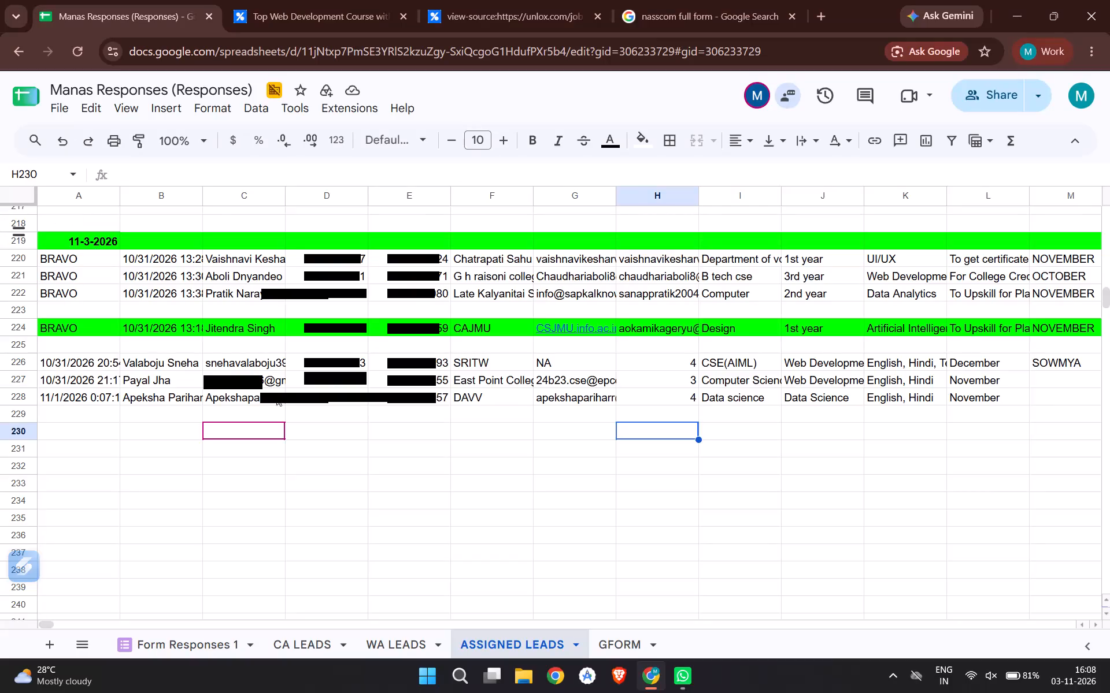
# Check the row 226 lead's name and record "not answer" in column Q of that row.
pyautogui.doubleClick(170, 362)
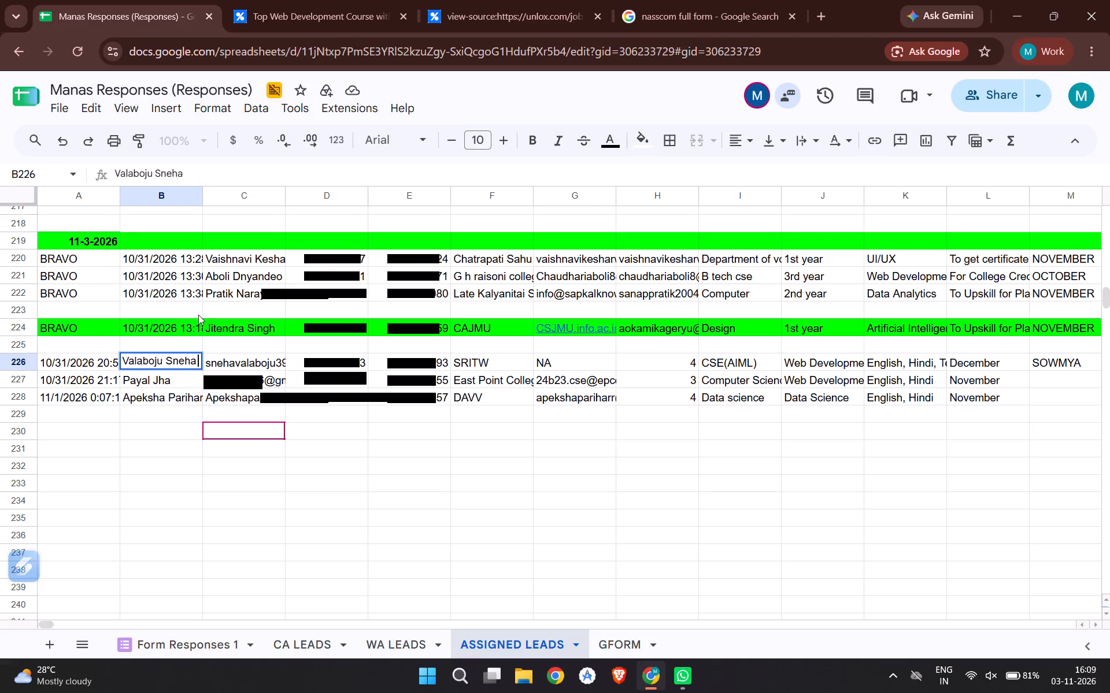
pyautogui.scroll(-1, 198, 315)
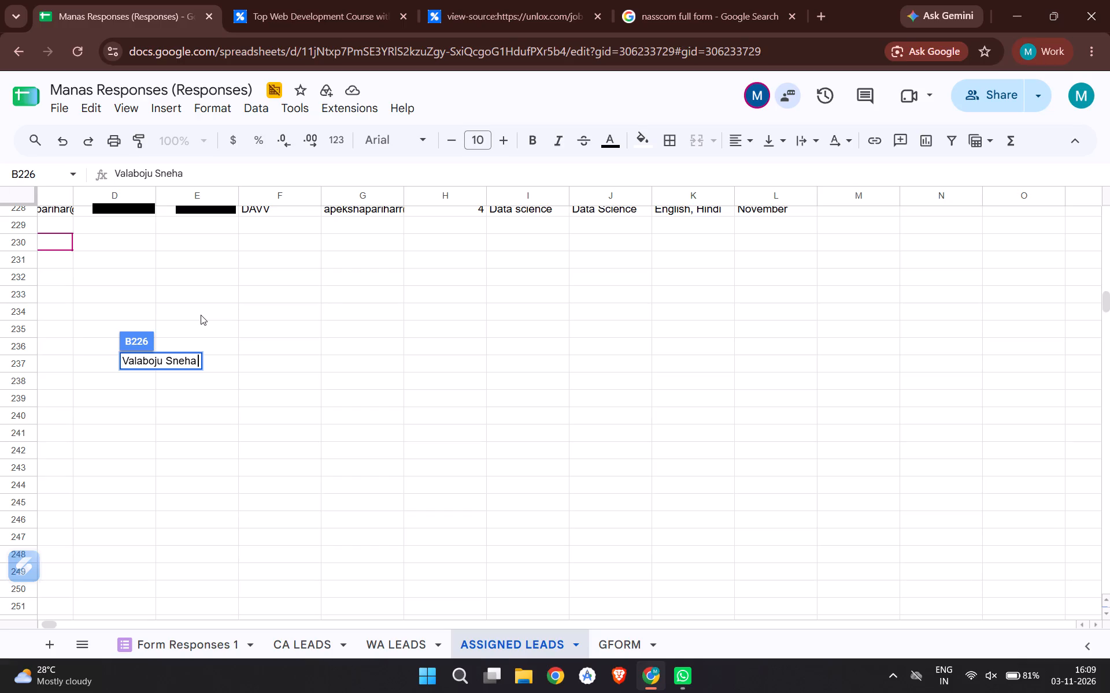
pyautogui.hscroll(10, 123, 256)
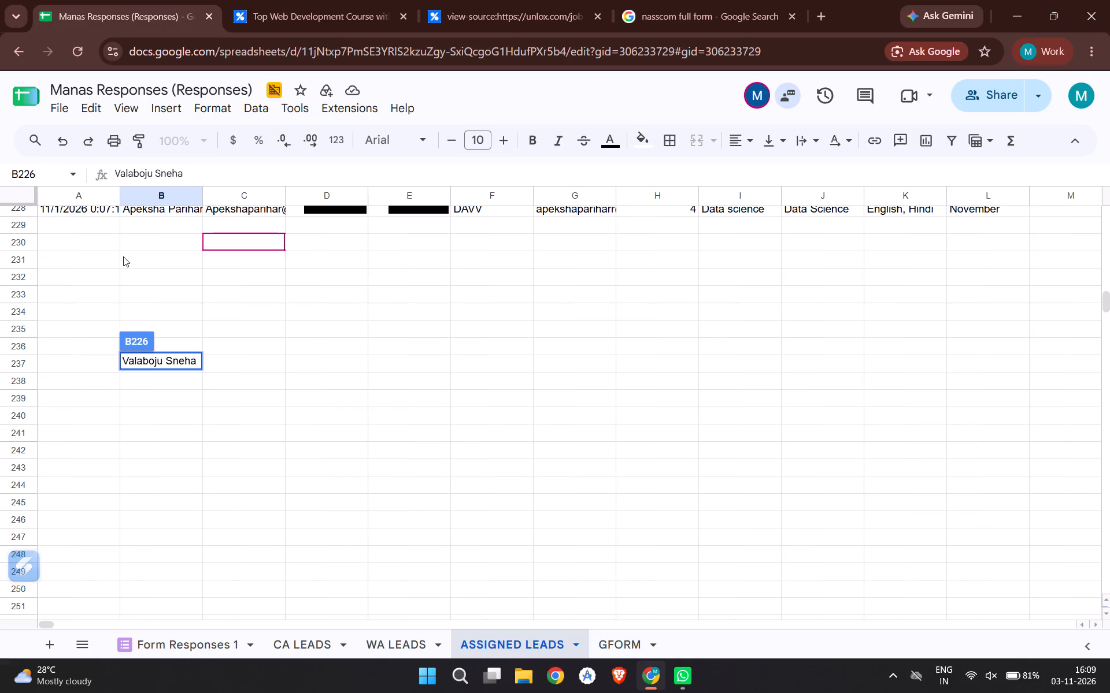
pyautogui.scroll(2, 123, 256)
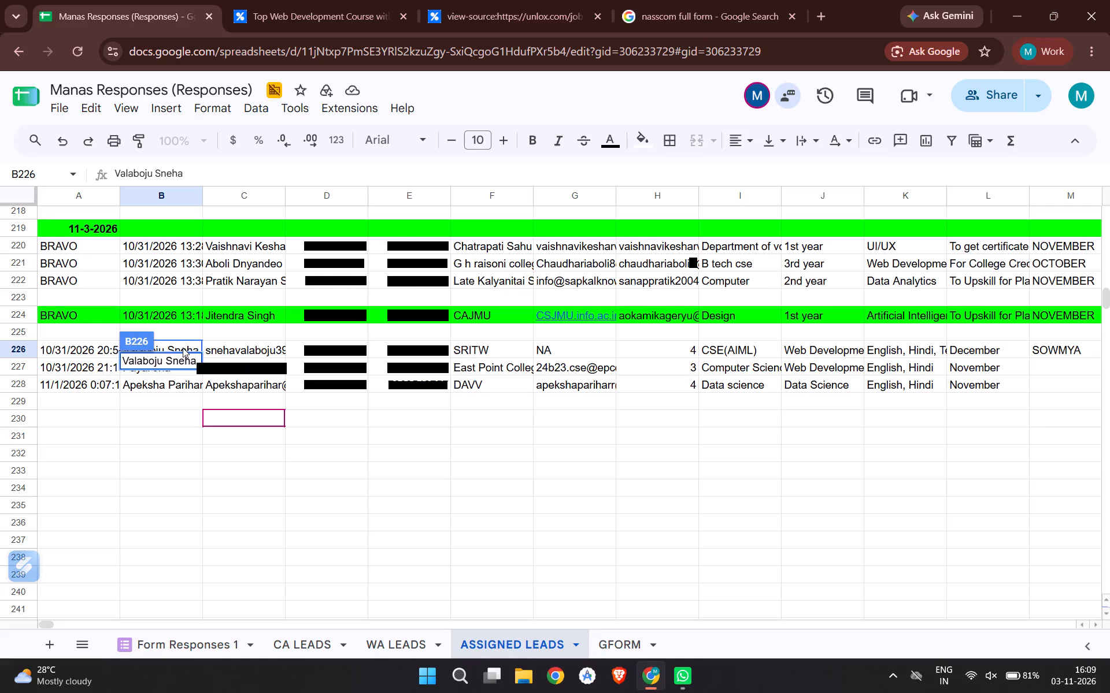
pyautogui.click(183, 348)
pyautogui.click(231, 427)
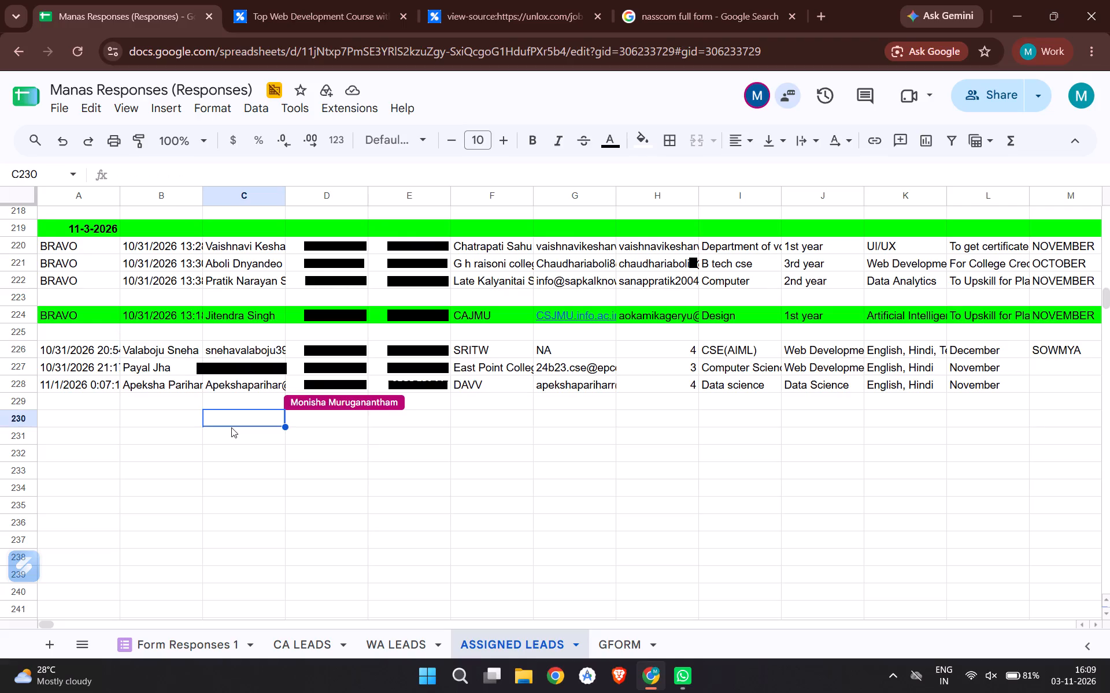
pyautogui.hscroll(-4, 834, 445)
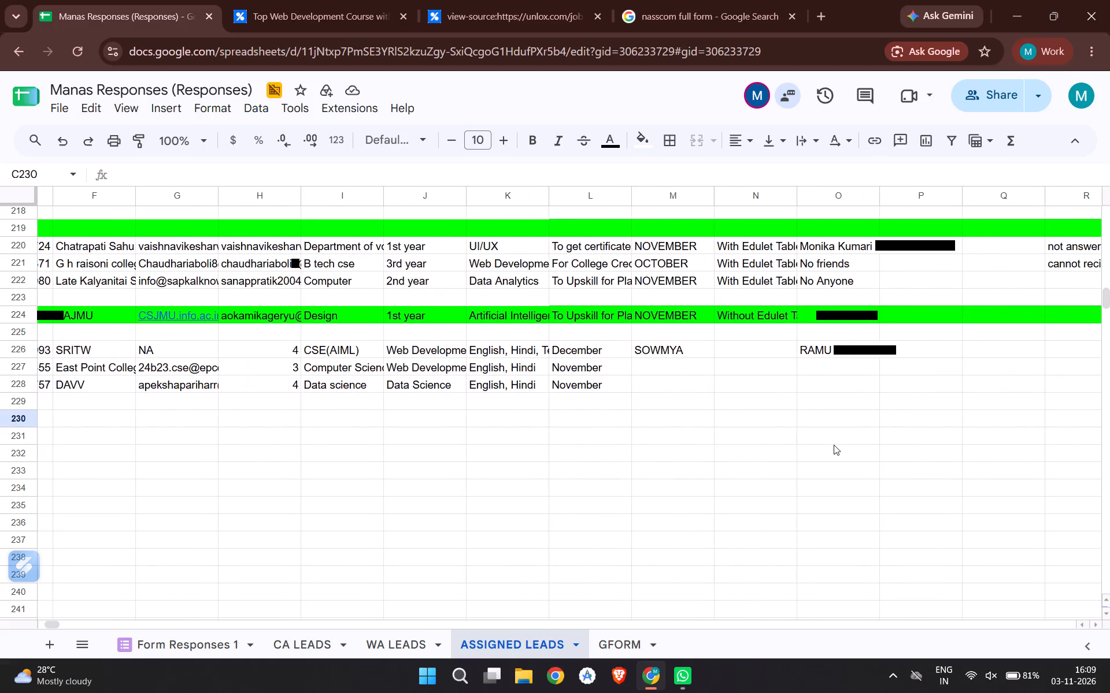
pyautogui.click(989, 347)
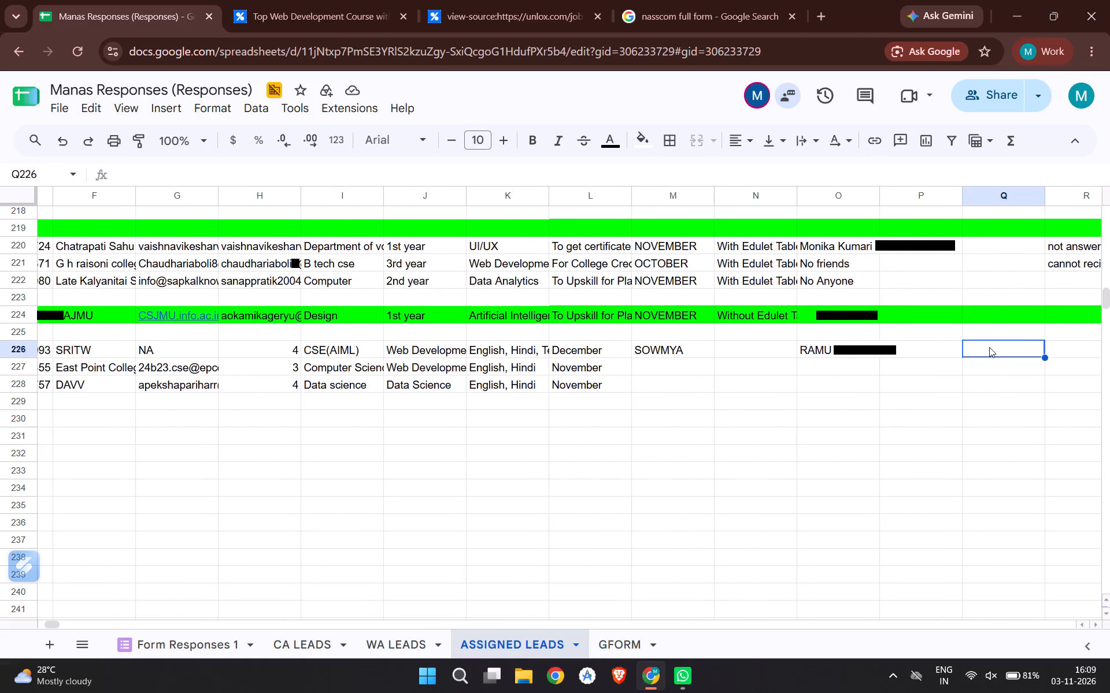
pyautogui.write('not answer')
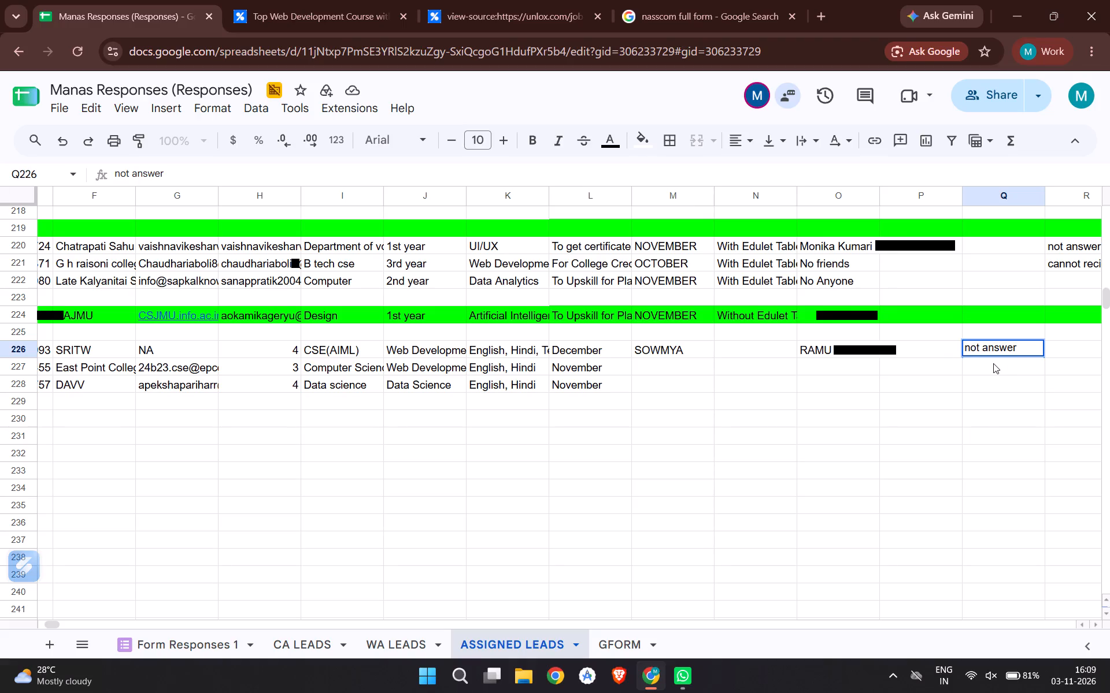
pyautogui.press('Down')
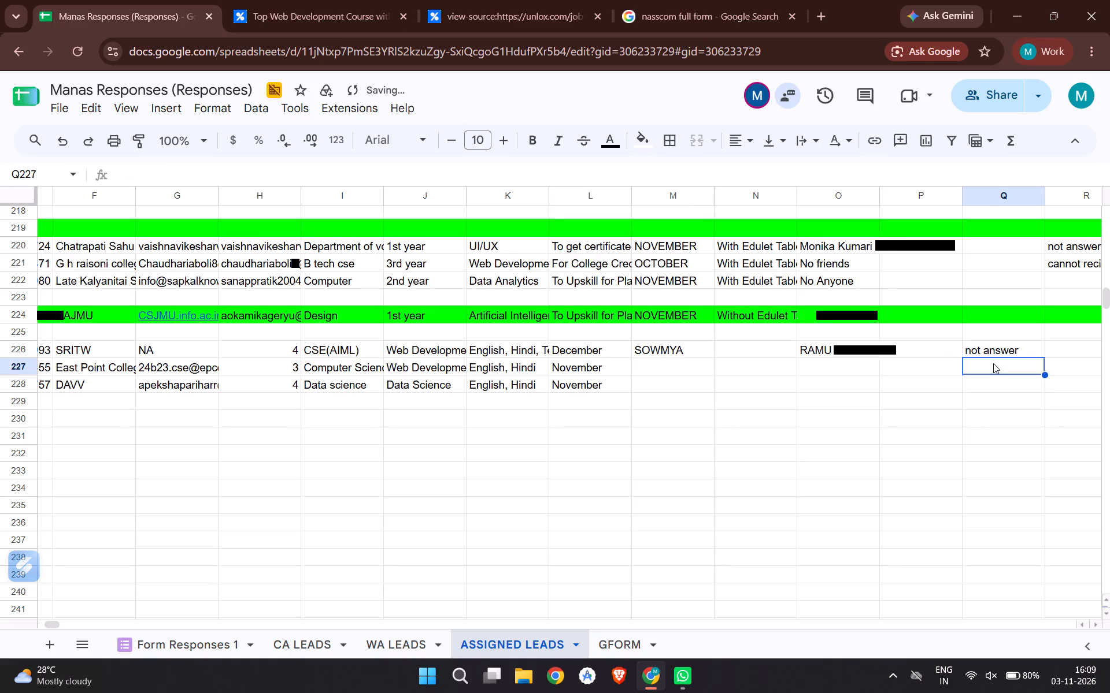
# Examine the row 227 lead's details from the start of the row, including the contact columns and full college name.
pyautogui.press('Left')
pyautogui.press('Left')
pyautogui.press('Left')
pyautogui.press('Left')
pyautogui.press('Left')
pyautogui.press('Left')
pyautogui.press('Left')
pyautogui.press('Left')
pyautogui.press('Left')
pyautogui.press('Left')
pyautogui.press('Left')
pyautogui.press('Left')
pyautogui.press('Left')
pyautogui.press('Left')
pyautogui.press('Left')
pyautogui.press('Left')
pyautogui.press('Left')
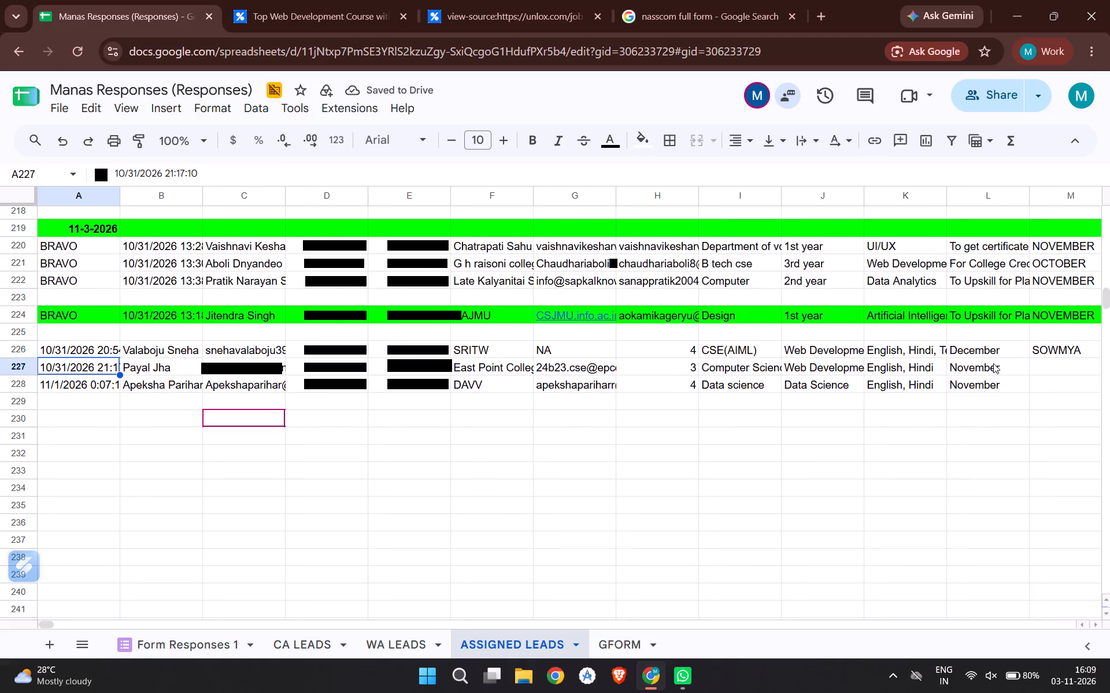
pyautogui.press('Right')
pyautogui.press('Right')
pyautogui.press('Right')
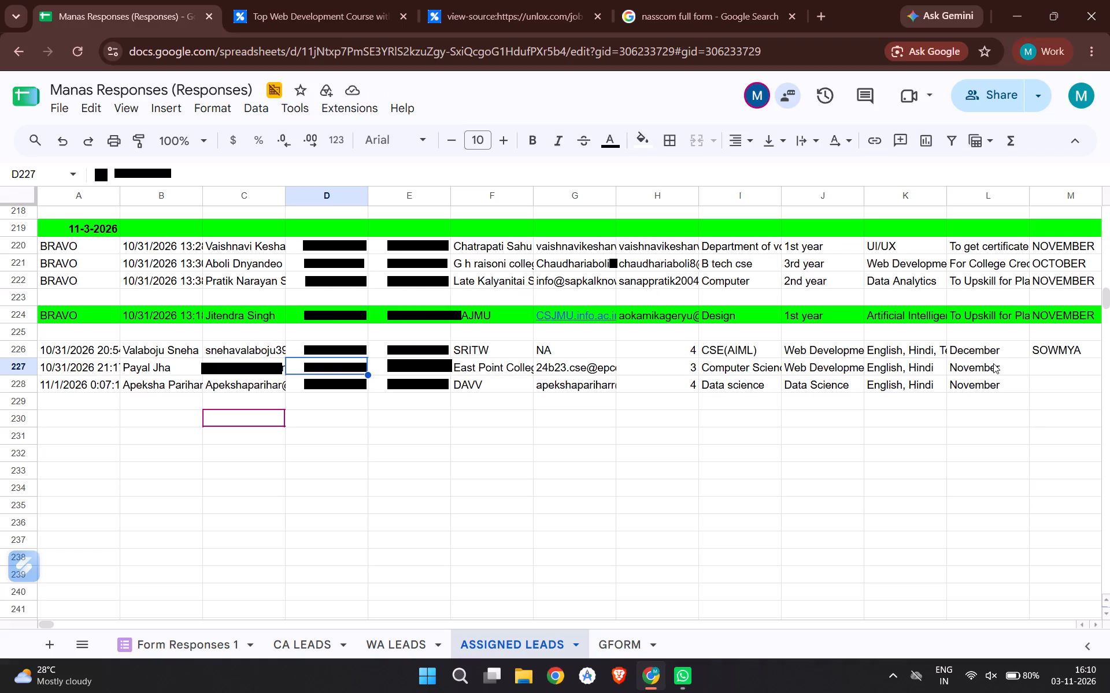
pyautogui.doubleClick(509, 370)
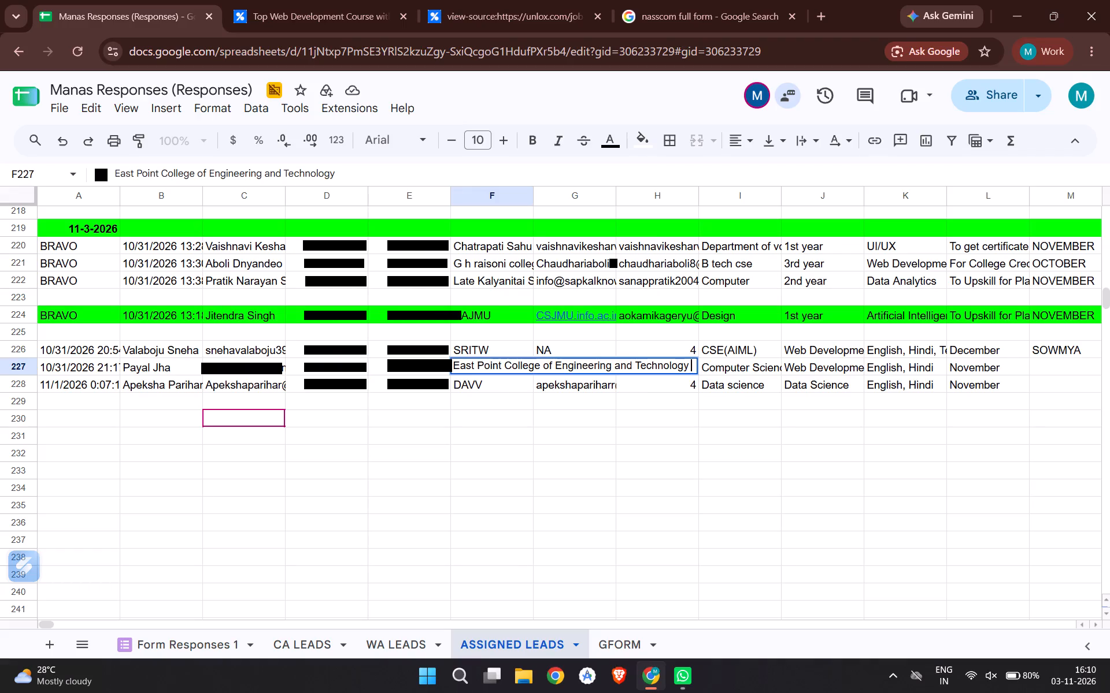
pyautogui.click(628, 331)
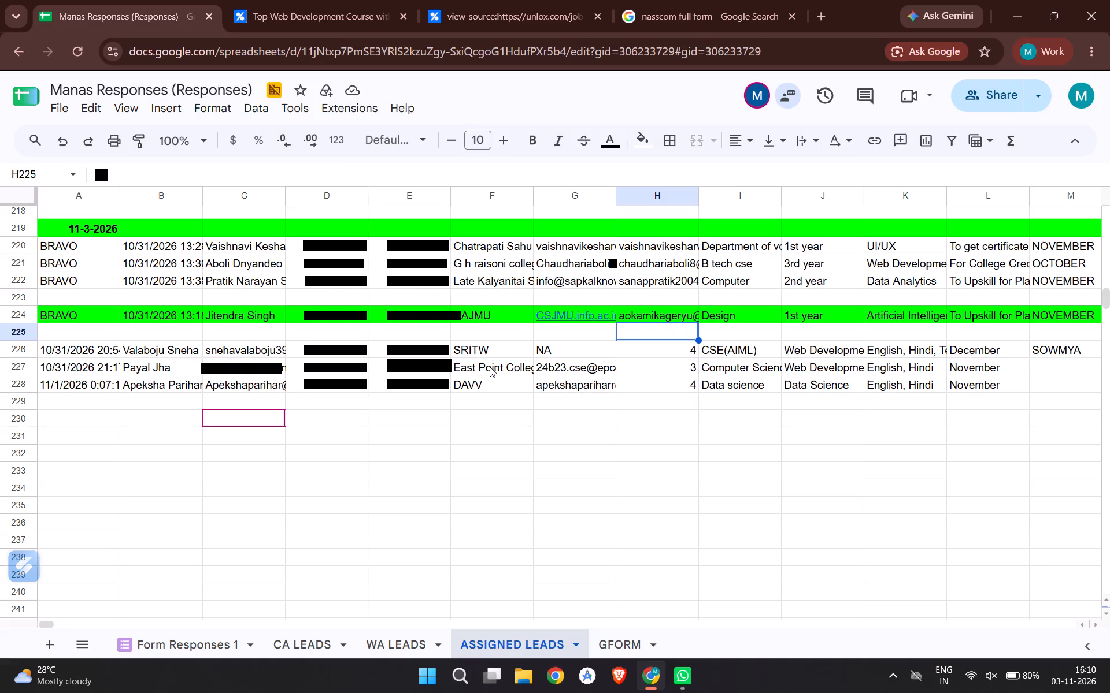
pyautogui.doubleClick(490, 367)
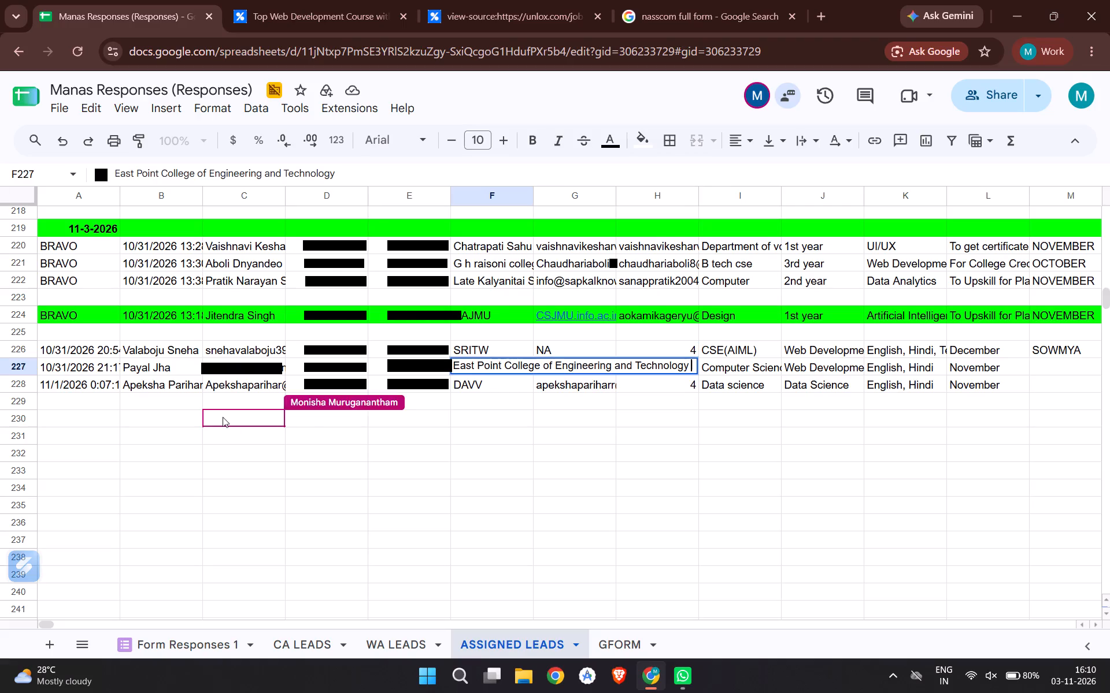
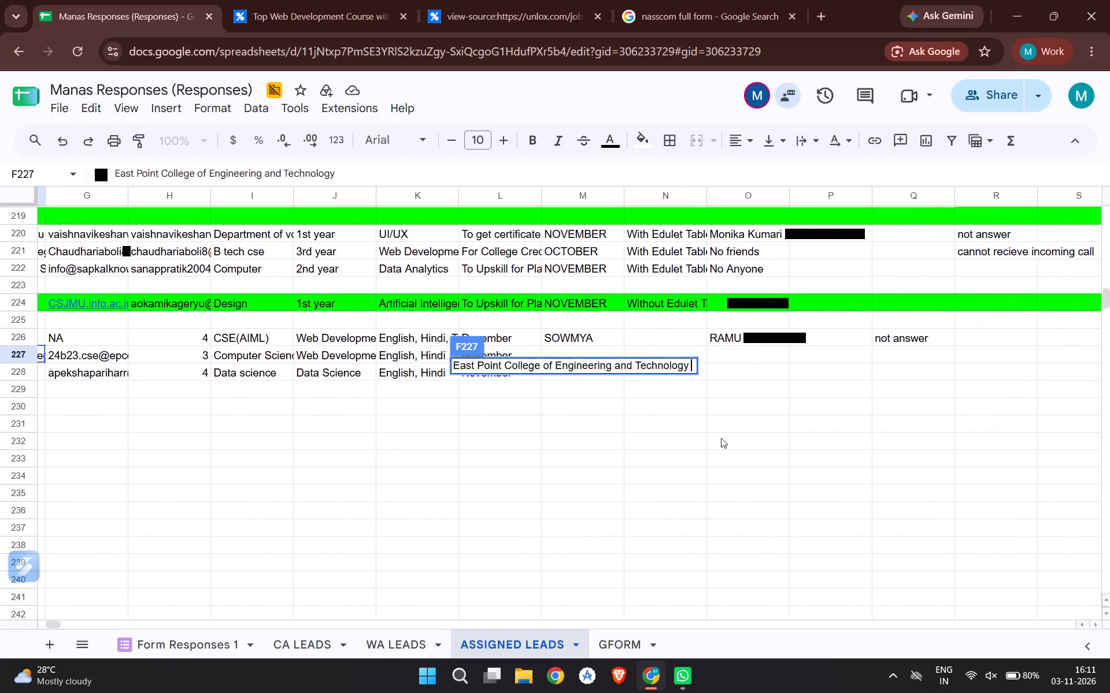
# Record "not answer" as the call outcome in column Q of row 227.
pyautogui.click(839, 433)
pyautogui.click(883, 348)
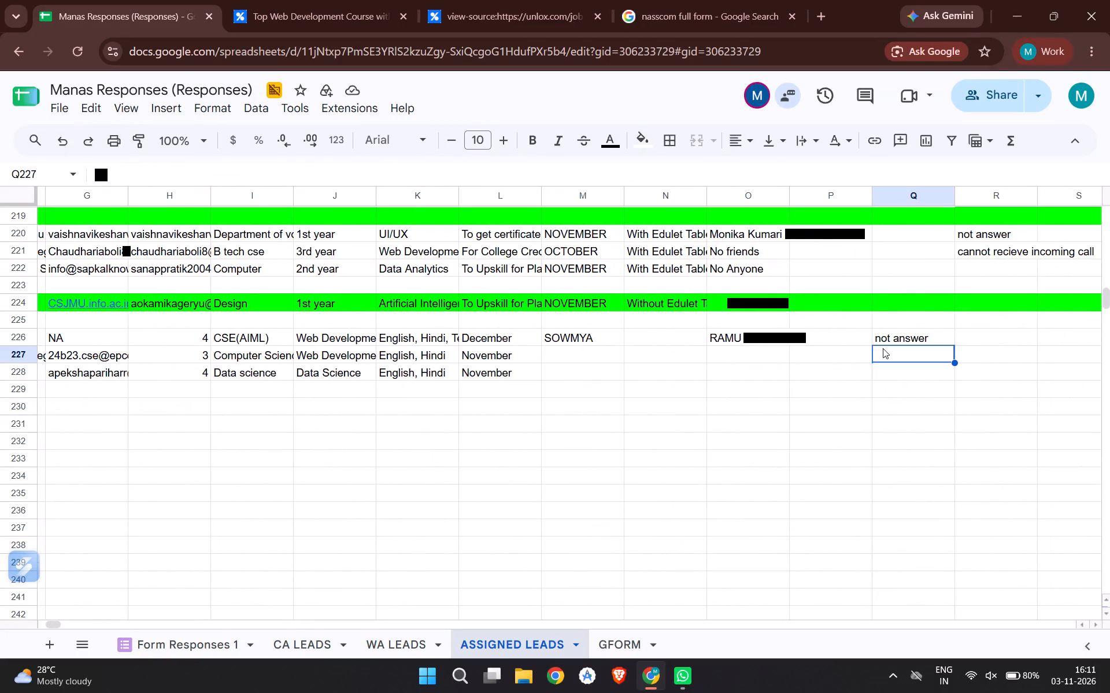
pyautogui.write('no')
pyautogui.write('t answer')
pyautogui.click(807, 346)
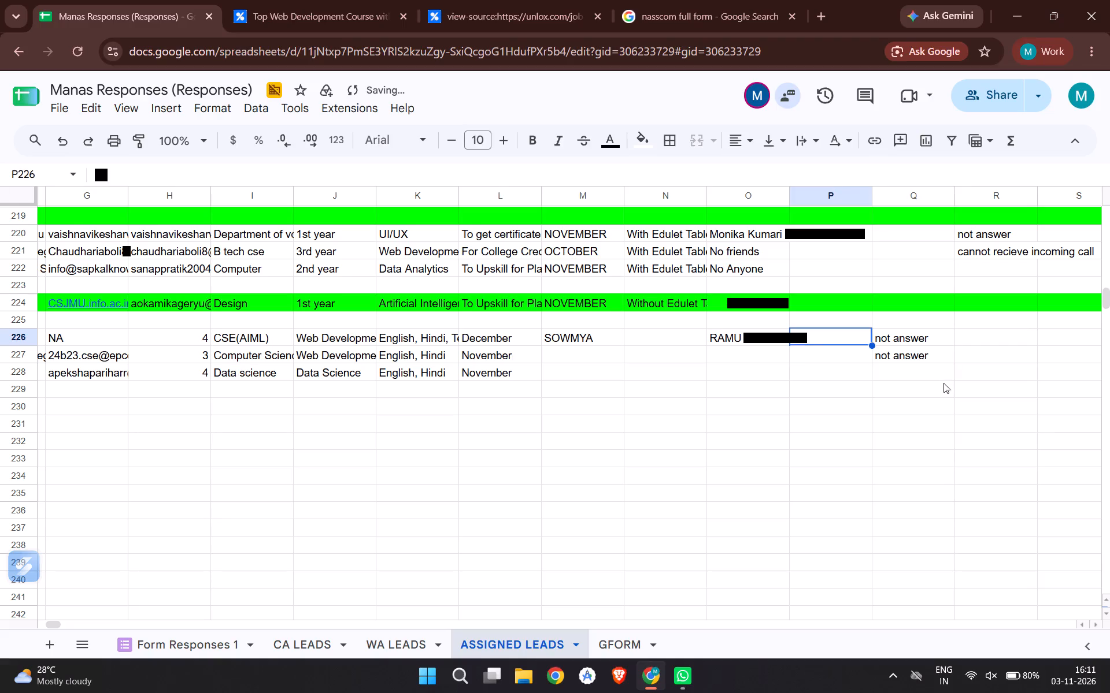
# Examine the row 228 lead's details from the start of the row, including the name, contact and college columns.
pyautogui.click(913, 366)
pyautogui.hscroll(8, 379, 505)
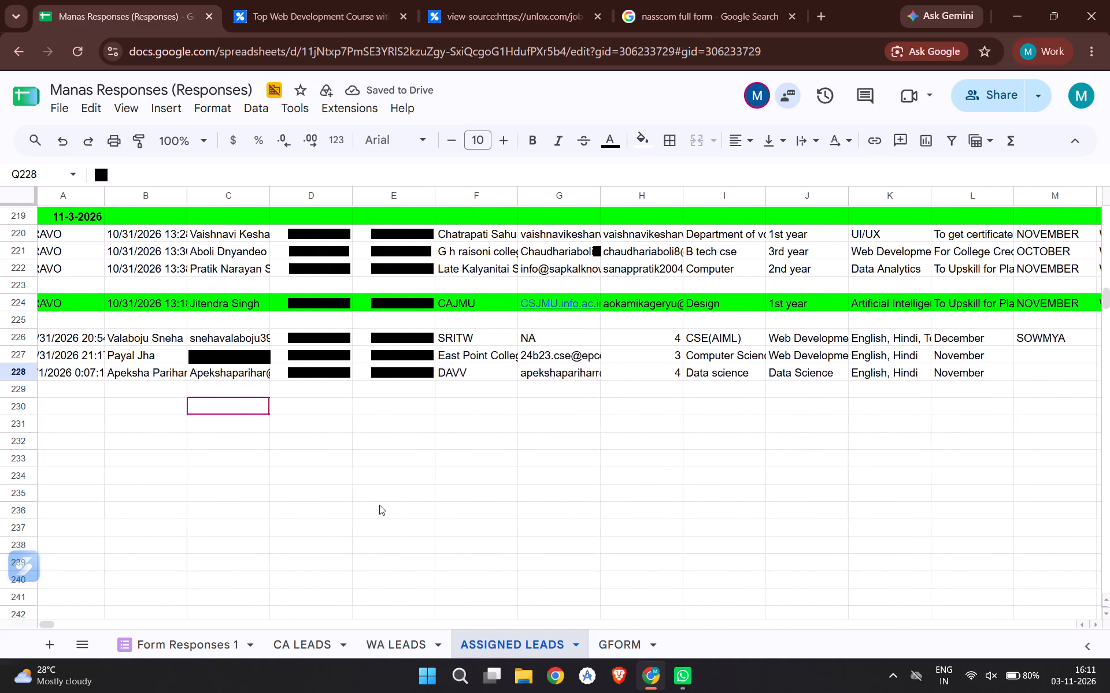
pyautogui.hscroll(3, 379, 505)
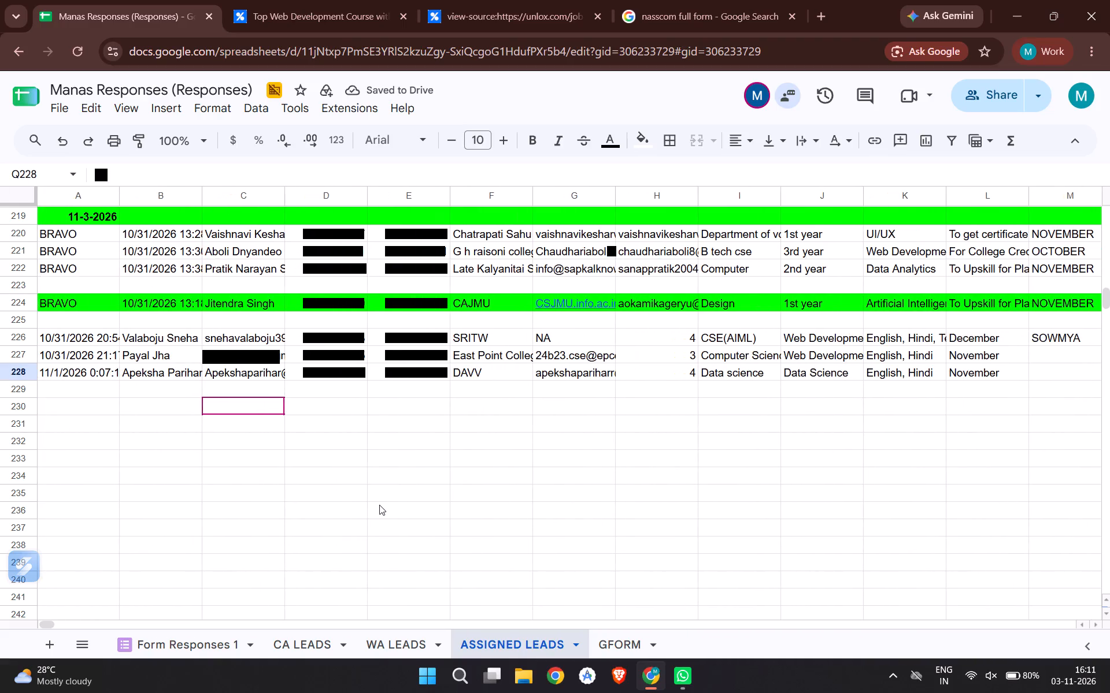
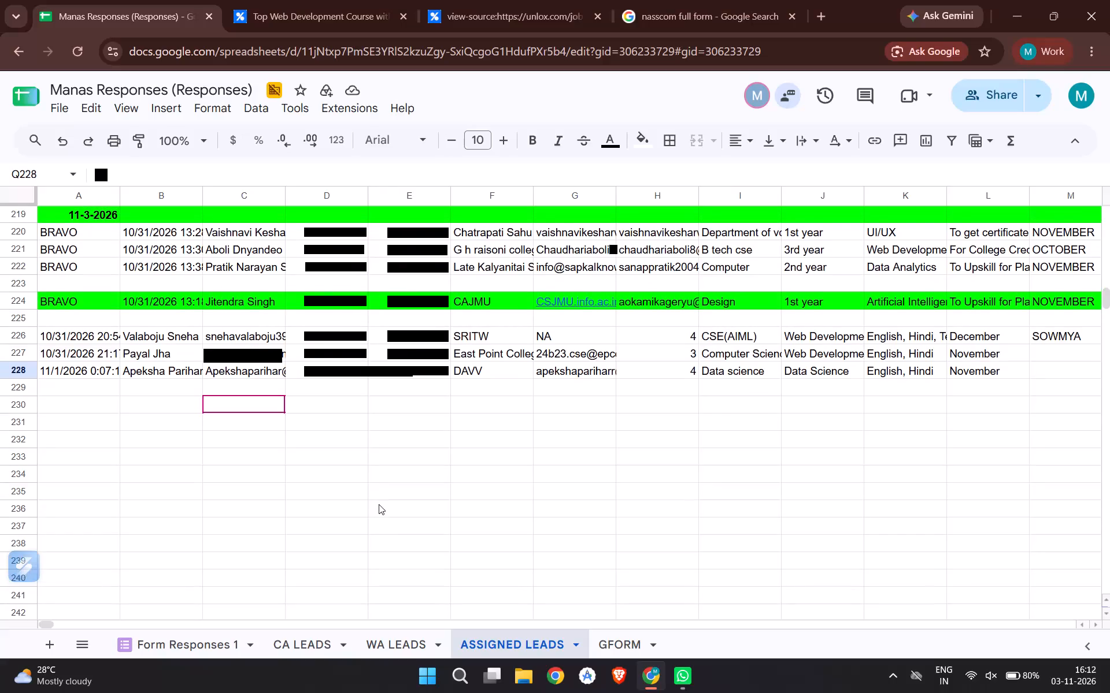
# Open the lead's name cell in column B of row 228 to read the full name.
pyautogui.doubleClick(162, 370)
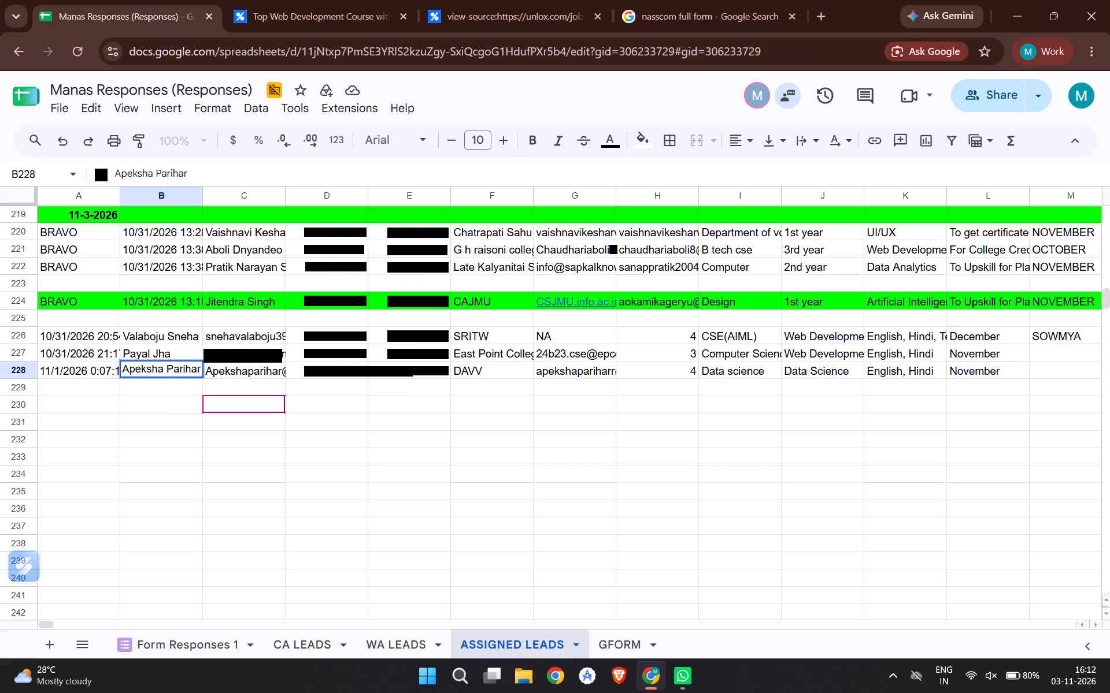
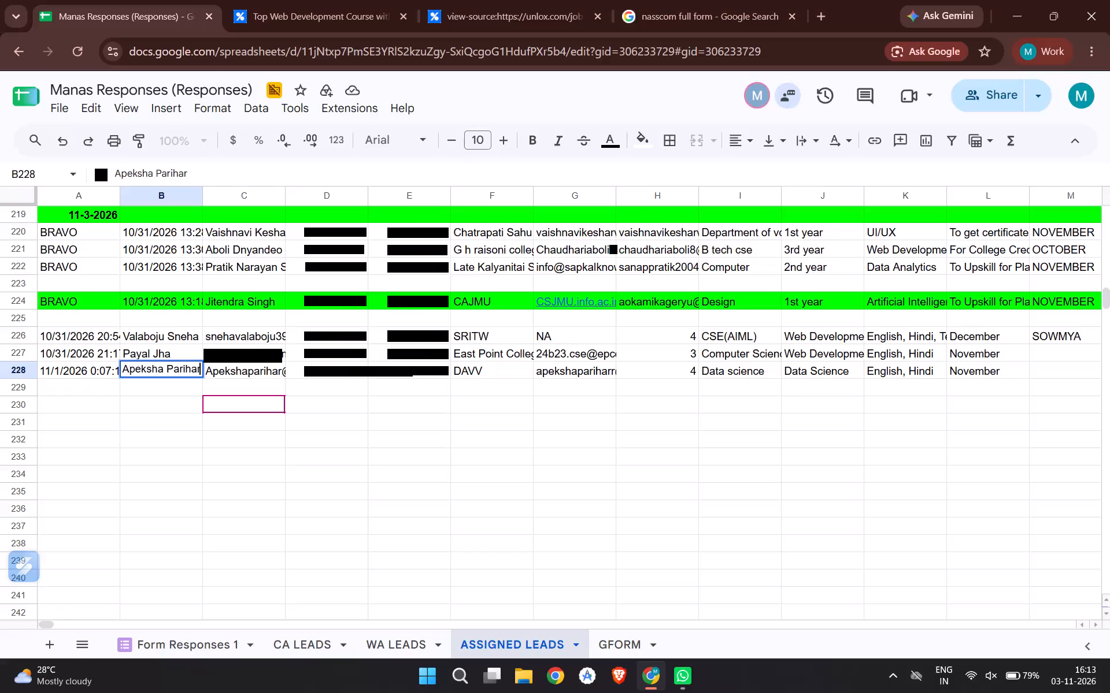
# Select the empty column M cell in row 228 to view the rest of the lead's record.
pyautogui.click(1063, 372)
pyautogui.hscroll(-1, 806, 427)
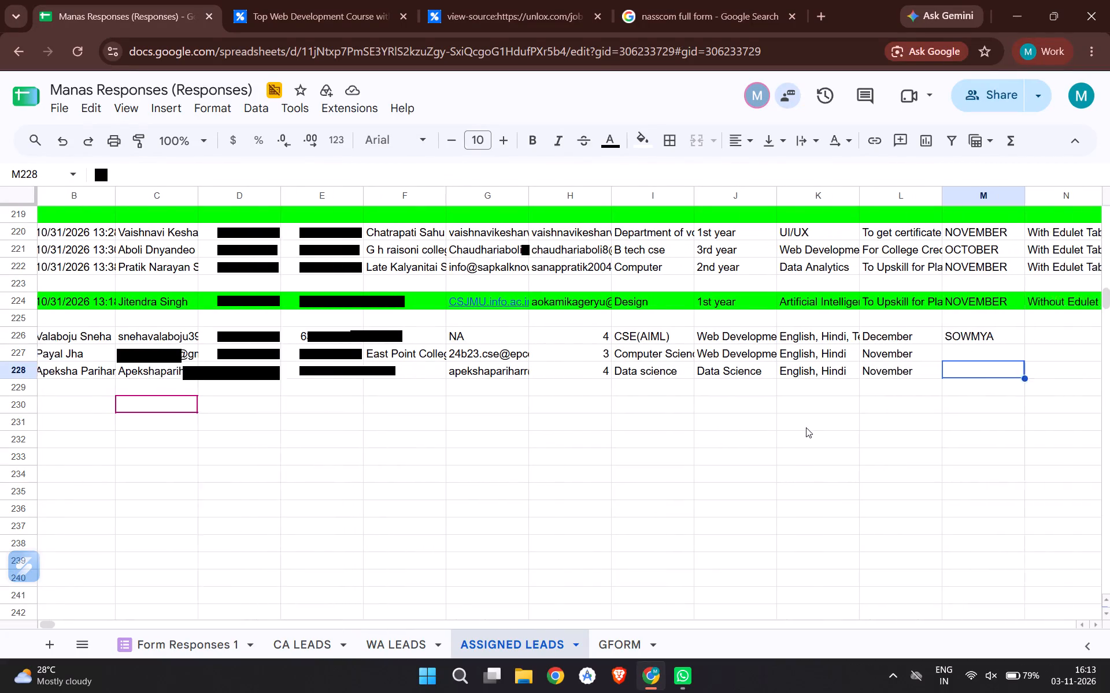
pyautogui.hscroll(-1, 806, 427)
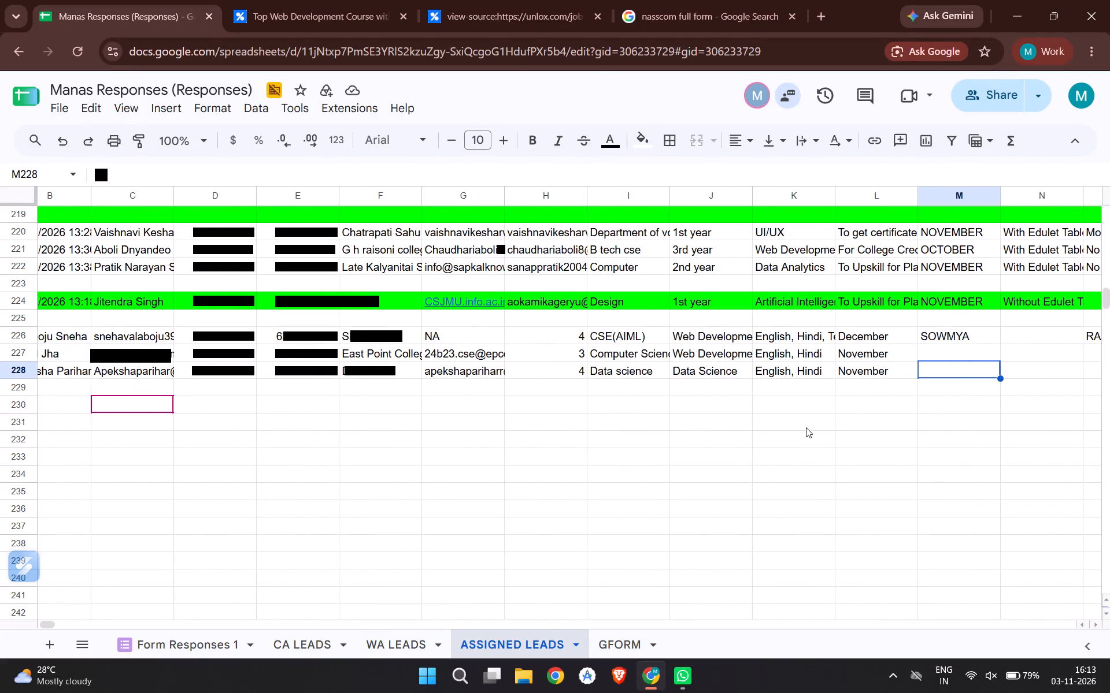